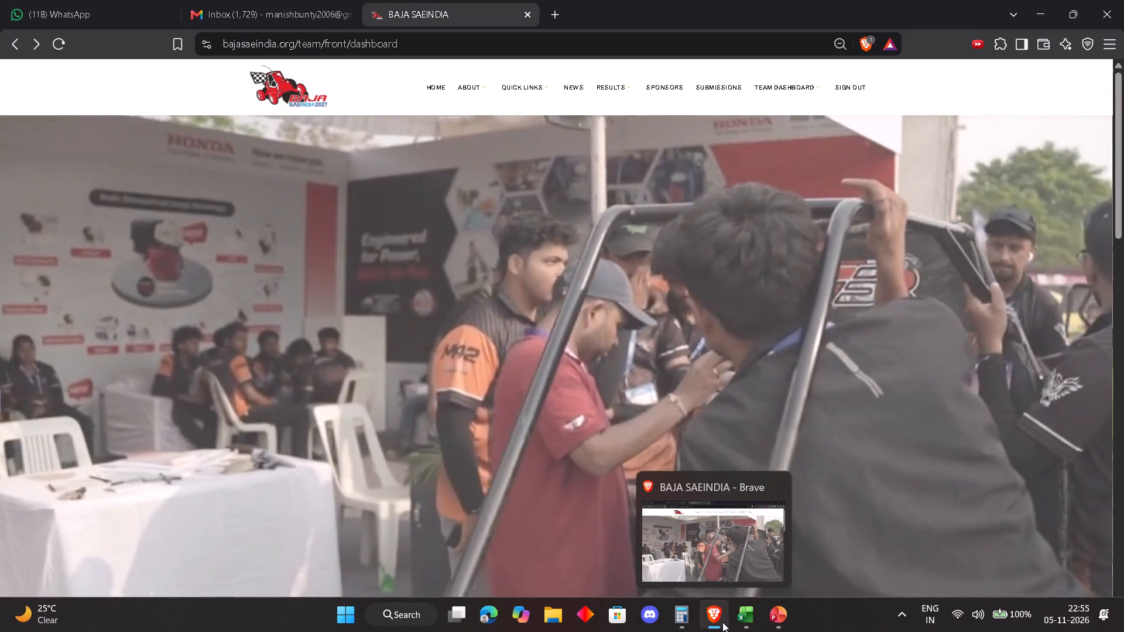
Switch to the Design Improvement presentation in PowerPoint and view the title slide and the old-versus-new roll cage slide.
click(722, 622)
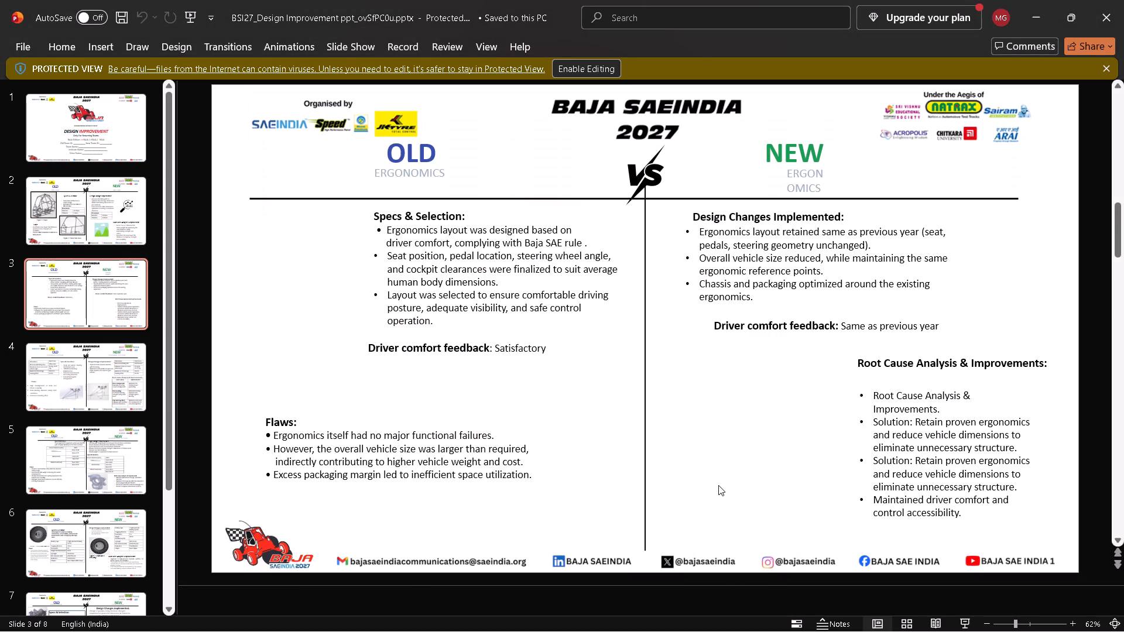
scroll(639, 393, up, 2)
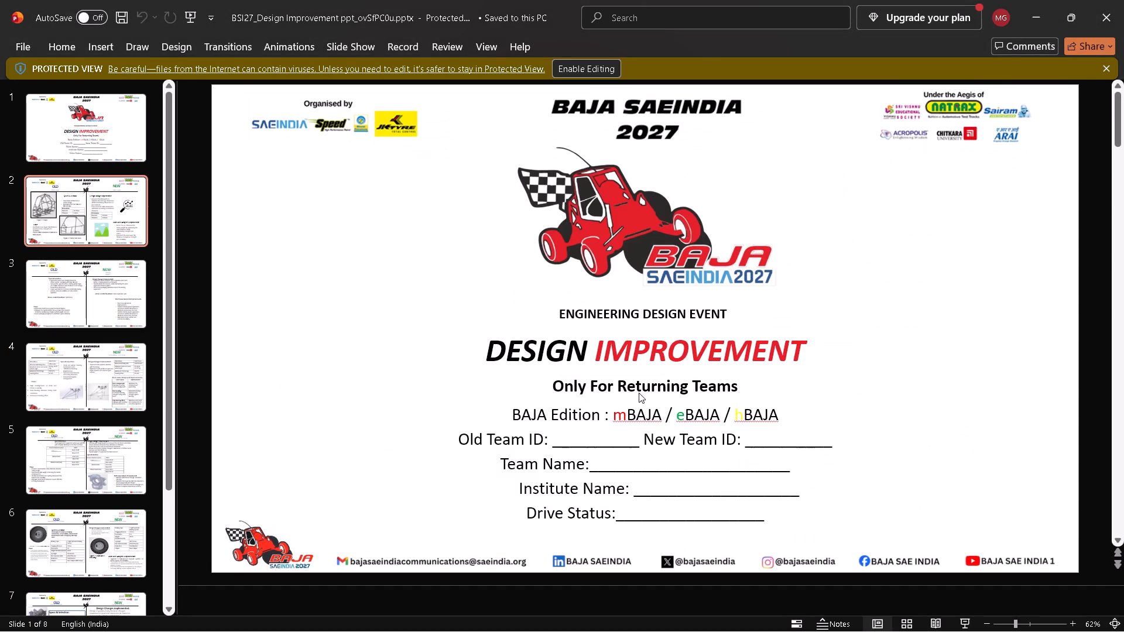
key(Down)
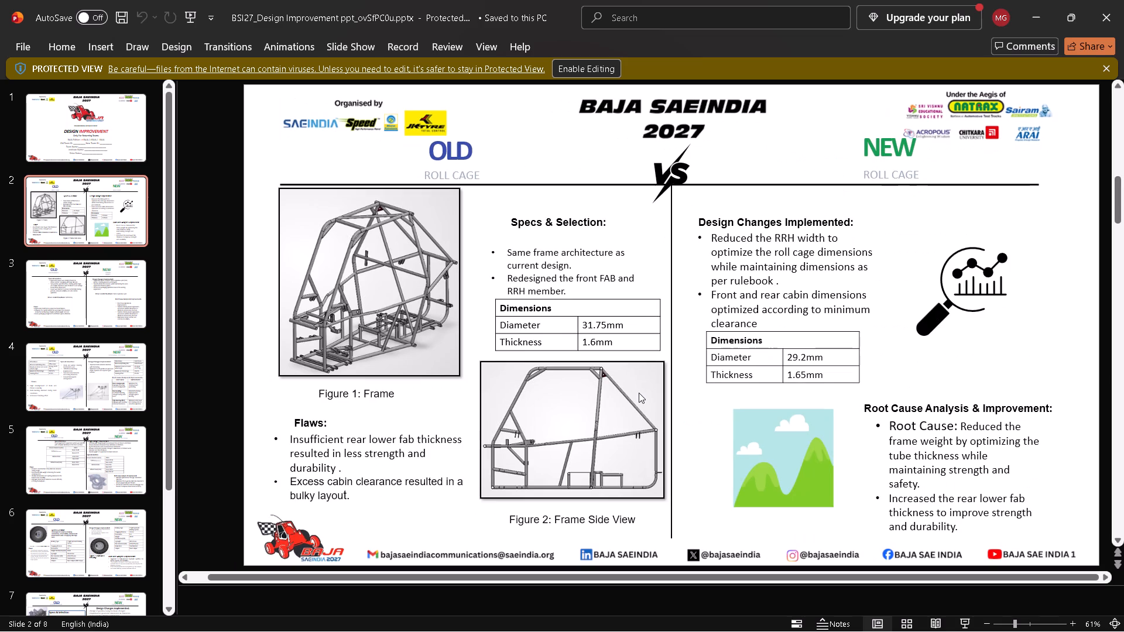
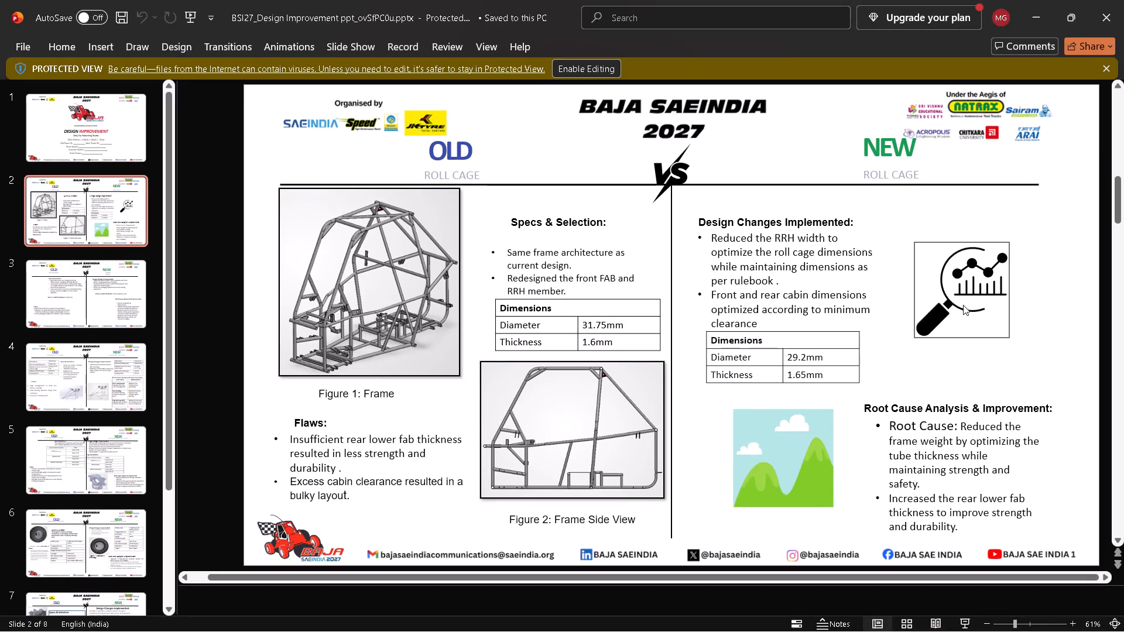
Enable editing of the presentation and delete the magnifying-glass chart picture from the NEW side of the roll cage slide.
click(604, 71)
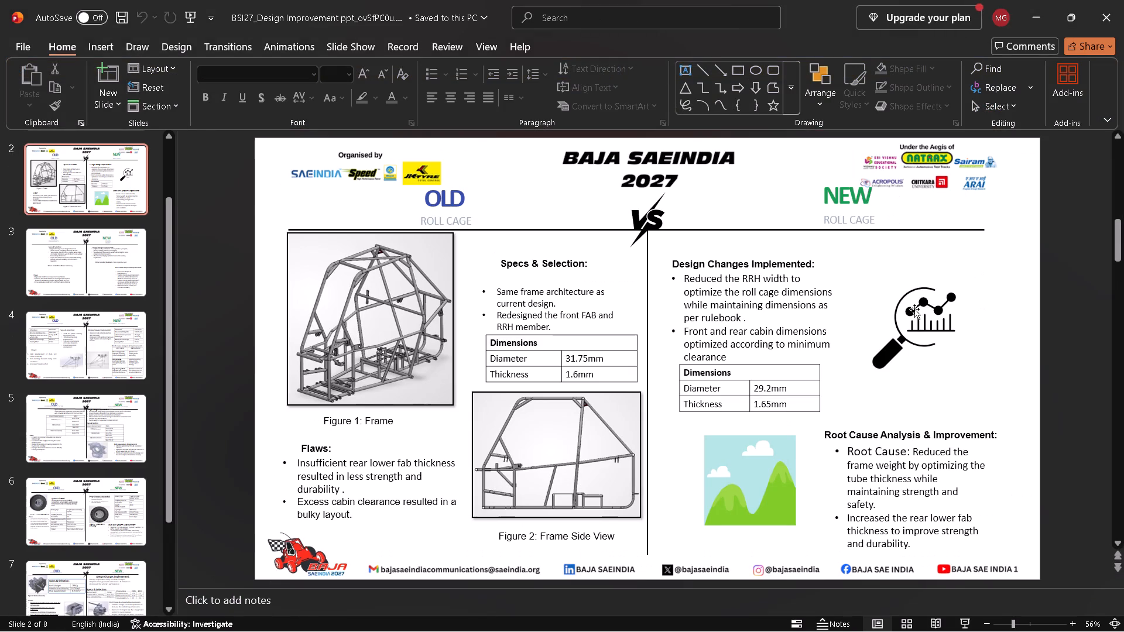
click(914, 309)
key(Delete)
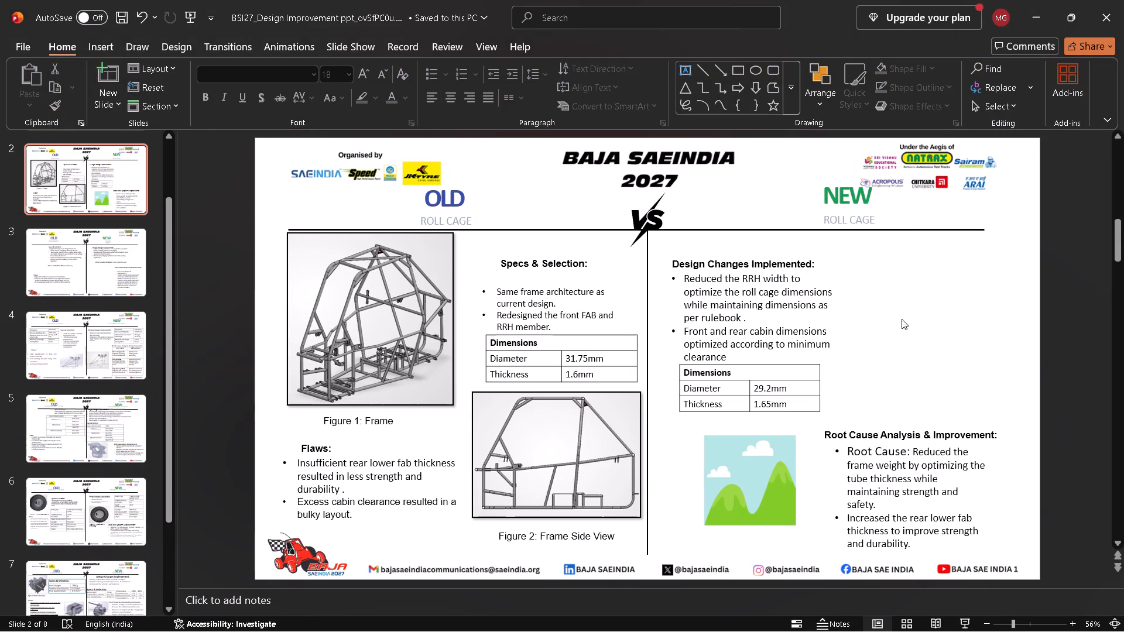
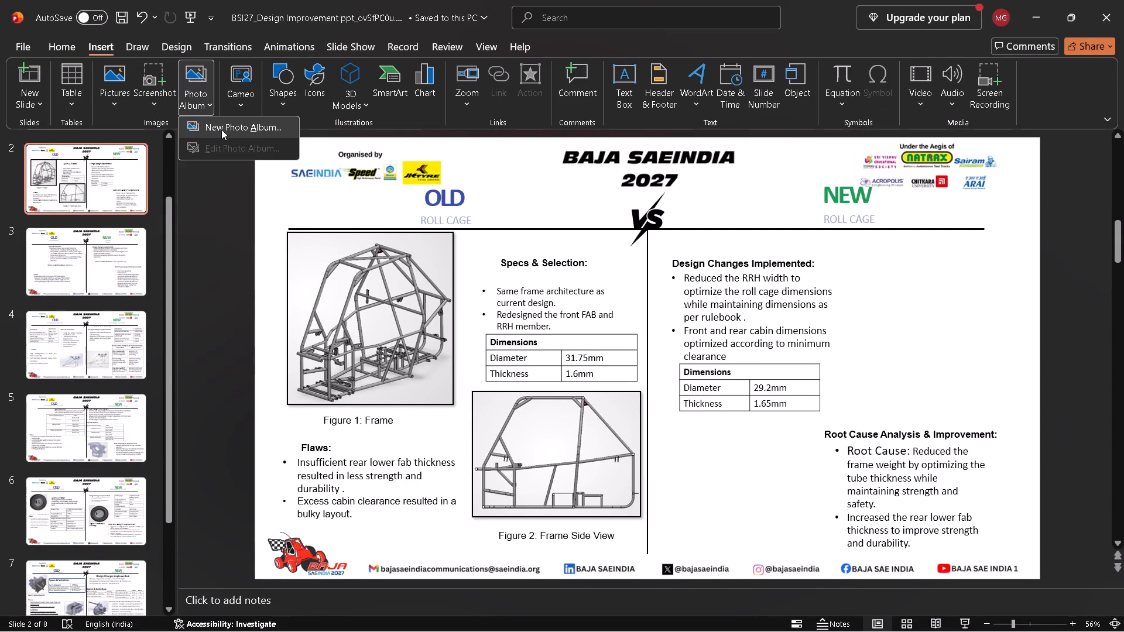
Insert the picture 1.jpeg from the Desktop folder onto the roll cage comparison slide.
click(221, 129)
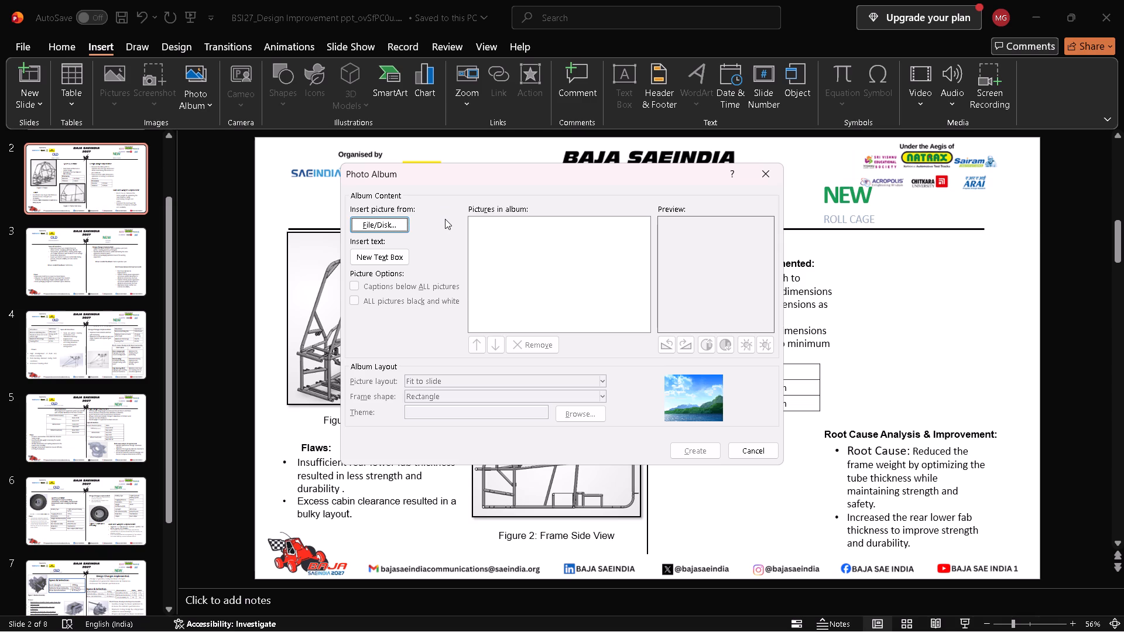
click(763, 167)
click(116, 101)
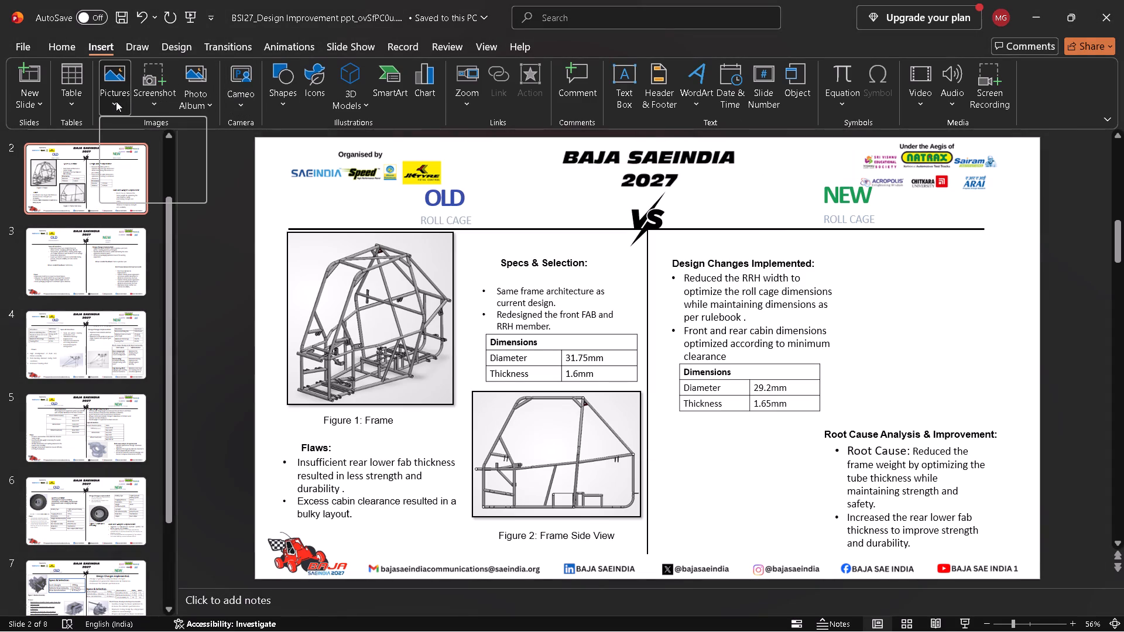
click(143, 150)
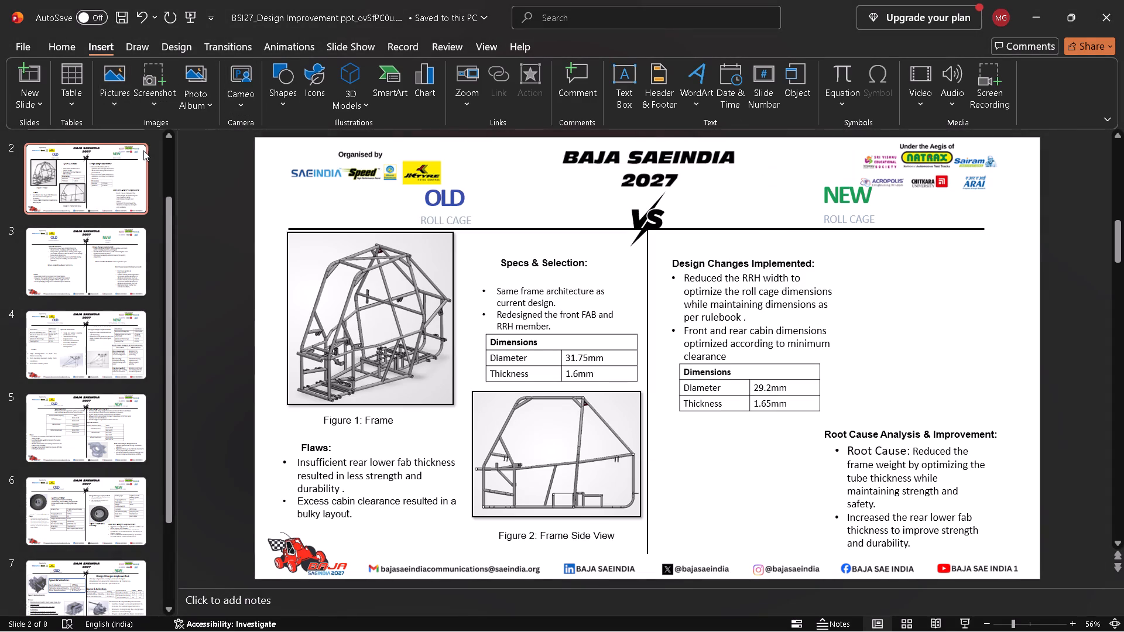
click(85, 167)
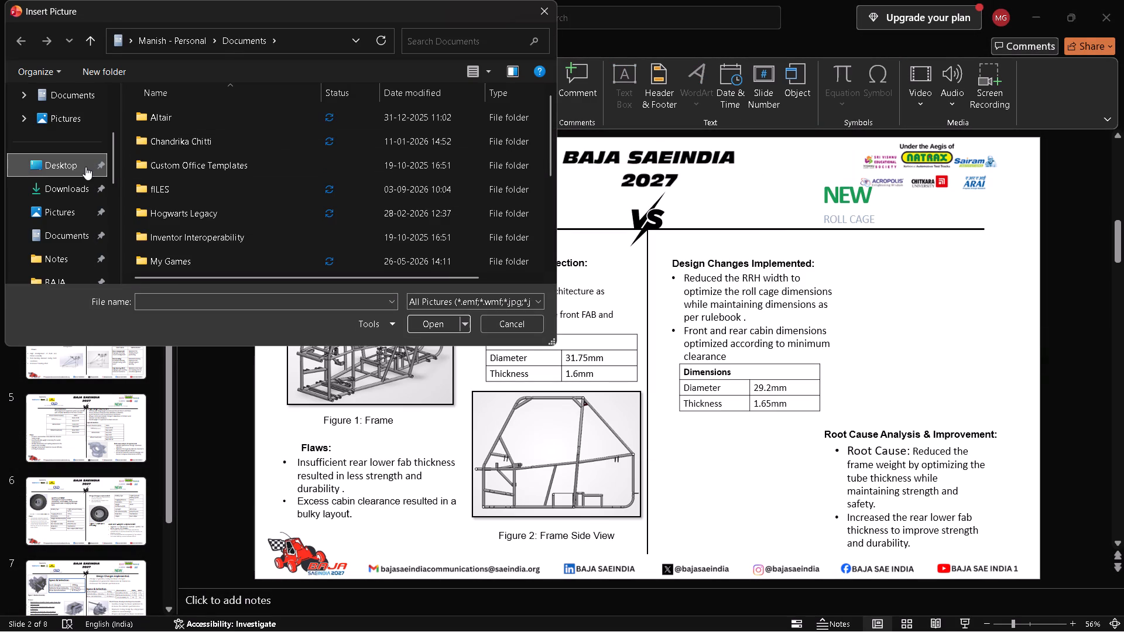
click(176, 139)
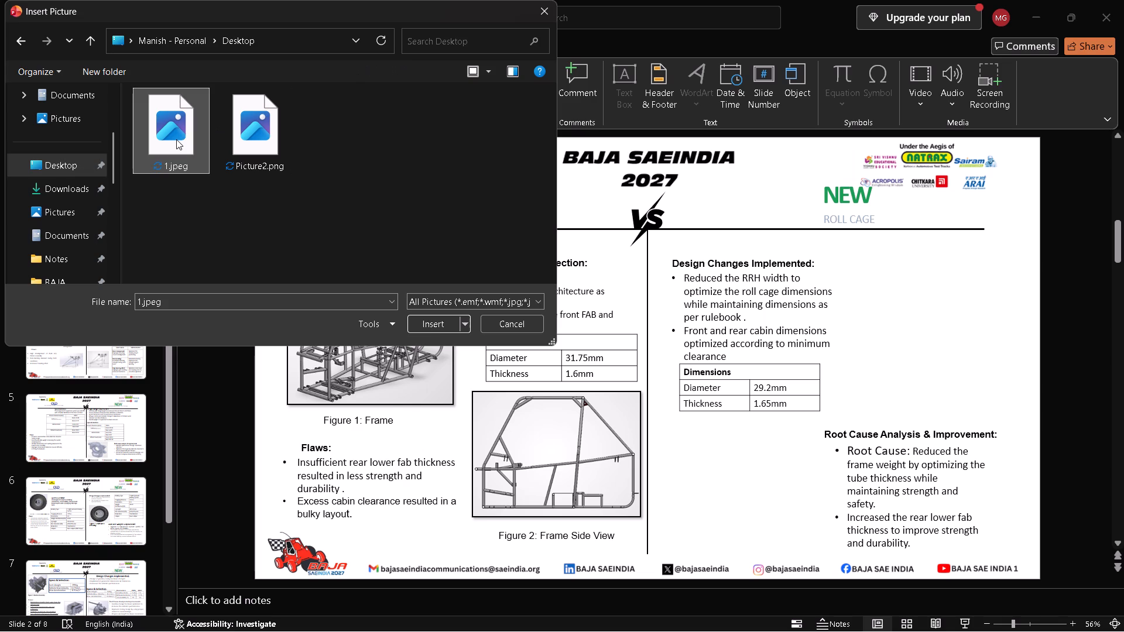
click(431, 322)
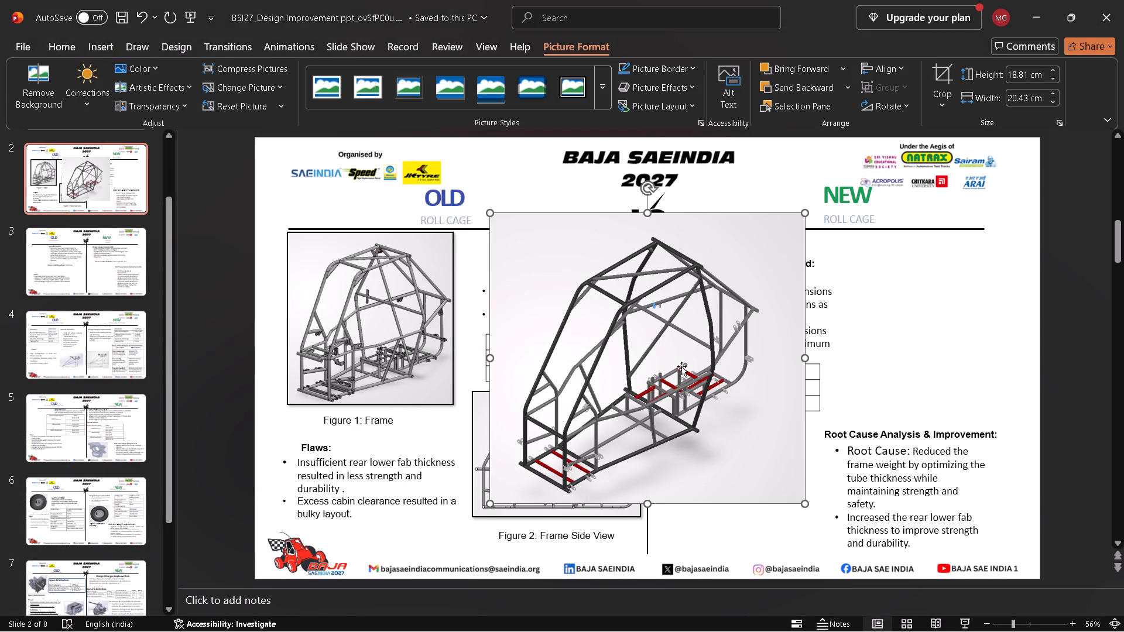
Move the inserted roll cage picture onto the OLD side and scale it down to about 11.26 cm high by 12.23 cm wide.
drag(681, 367, 861, 360)
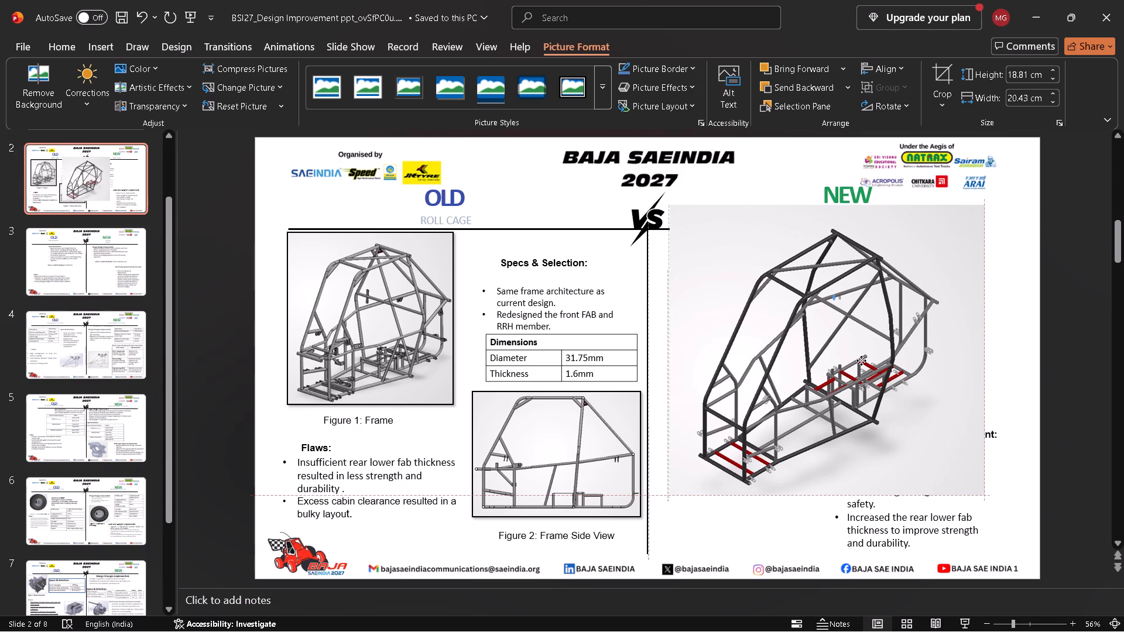
drag(861, 360, 448, 349)
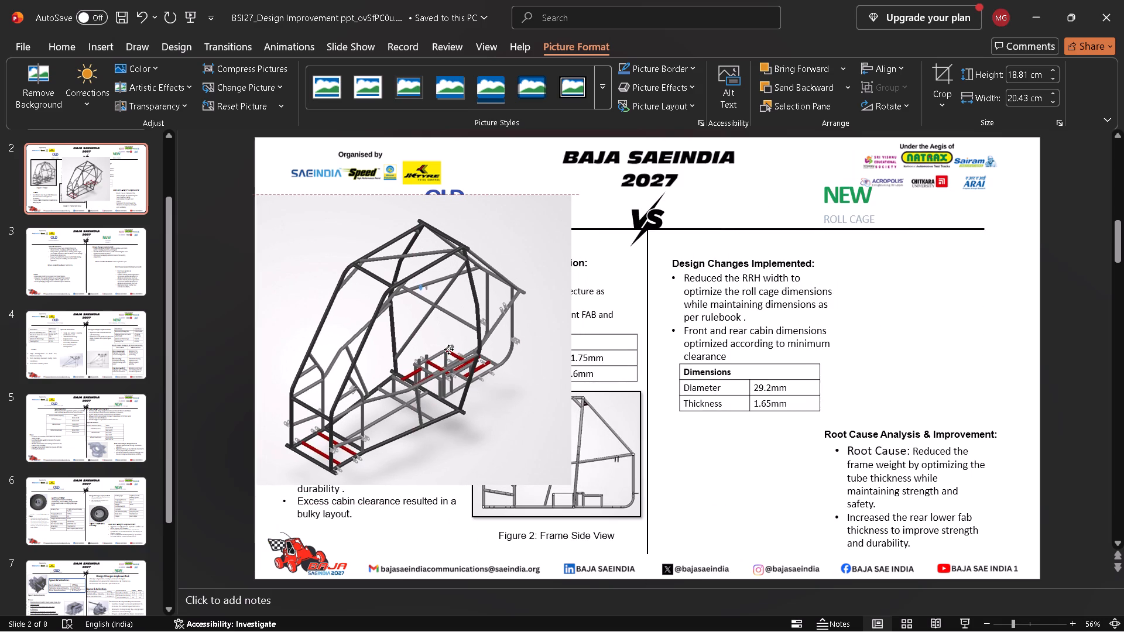
drag(448, 349, 467, 348)
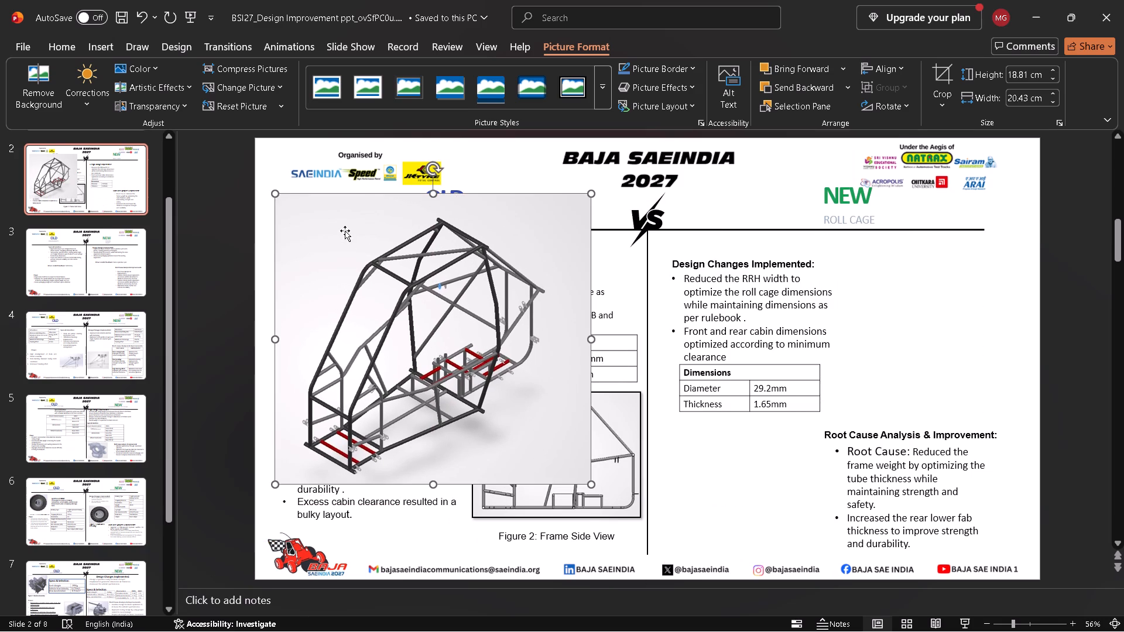
drag(274, 195, 308, 223)
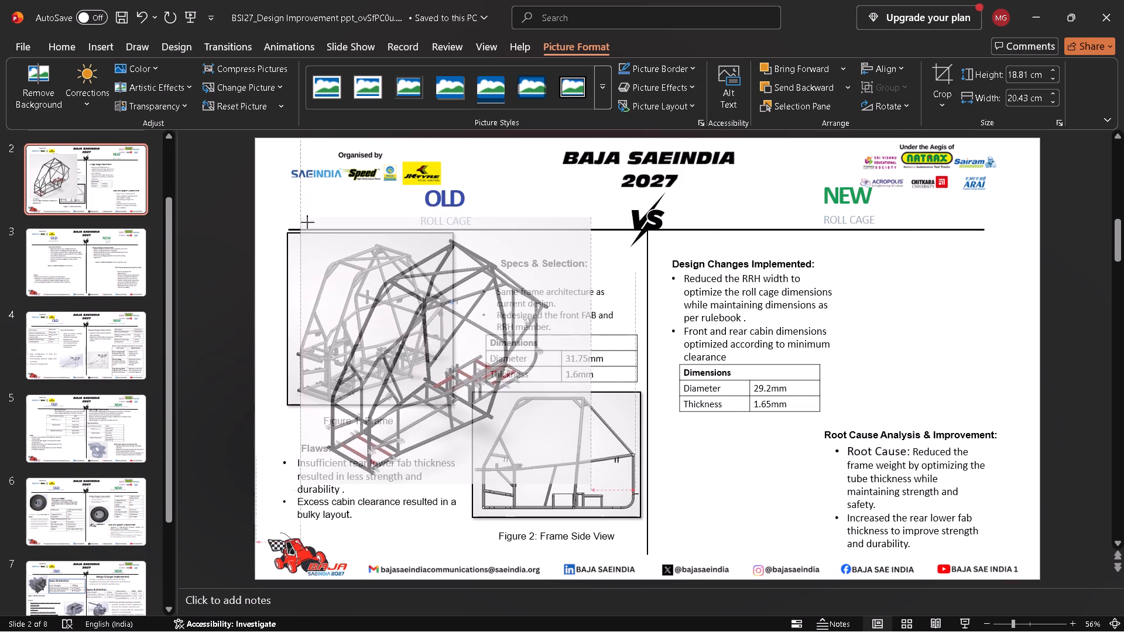
drag(308, 223, 402, 324)
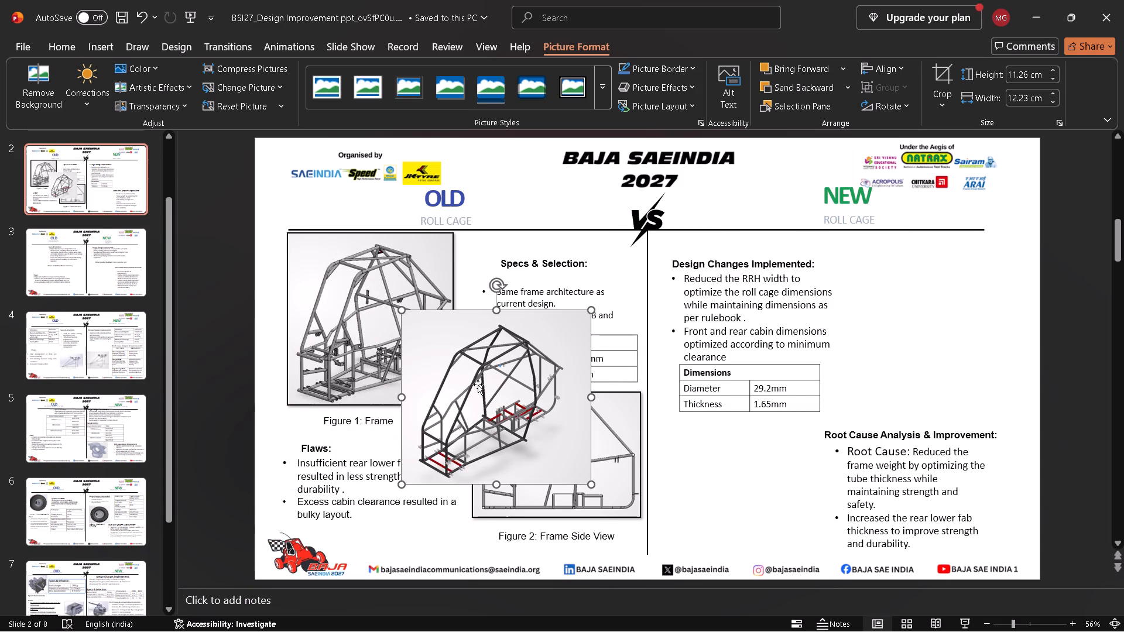
Lay the new picture over the OLD side's Figure 1 frame picture and resize it to about 10.86 cm by 11.12 cm to match.
drag(478, 384, 358, 307)
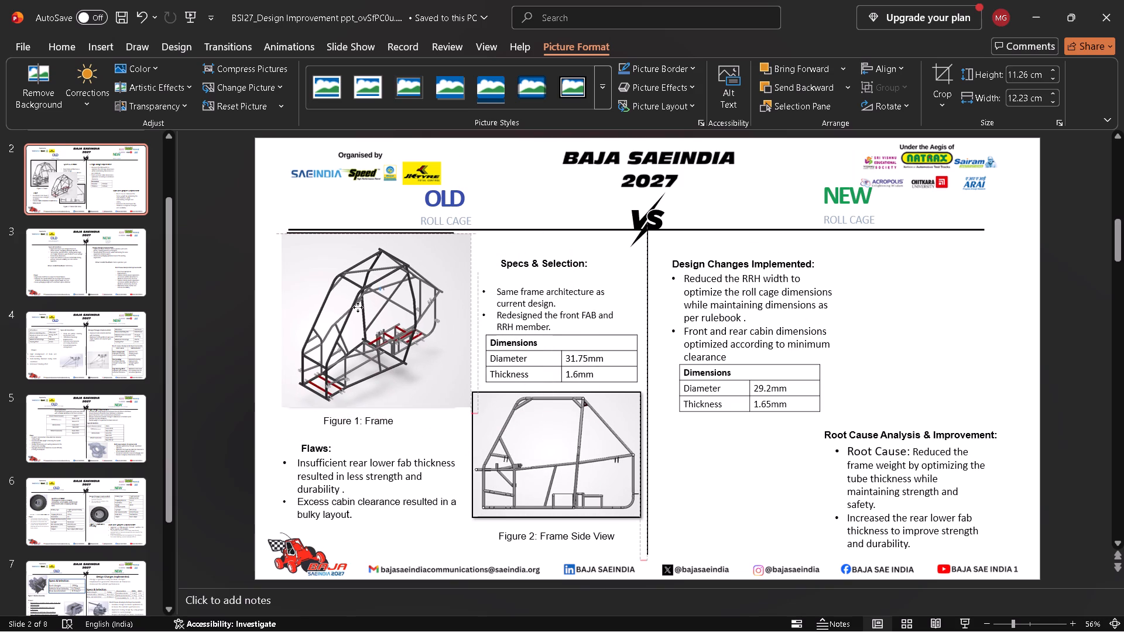
drag(358, 307, 356, 305)
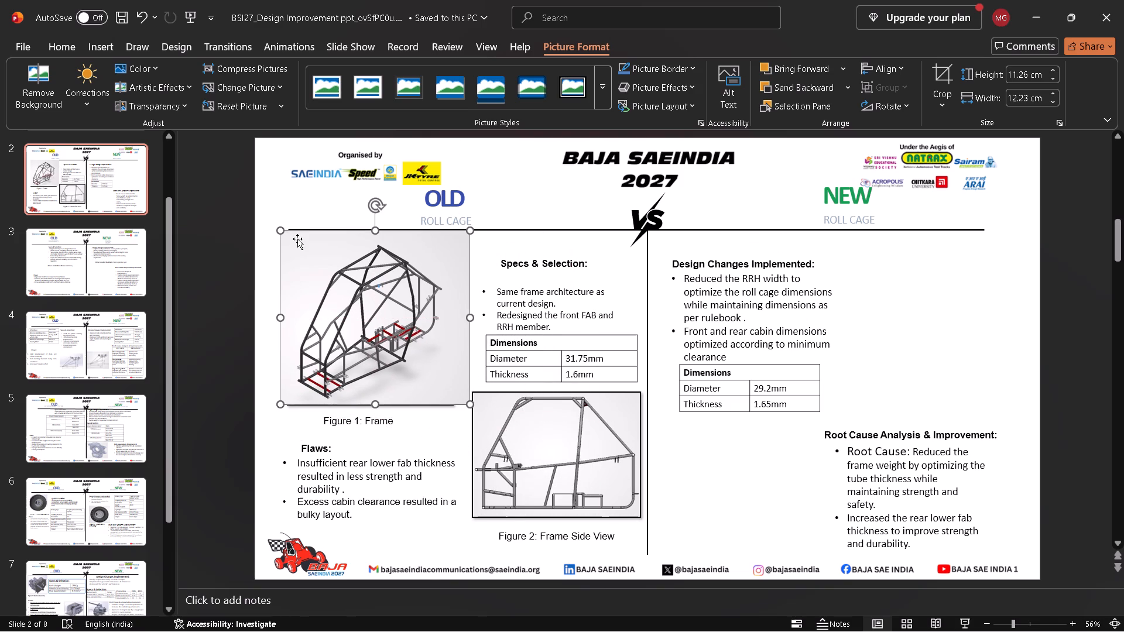
drag(331, 287, 323, 287)
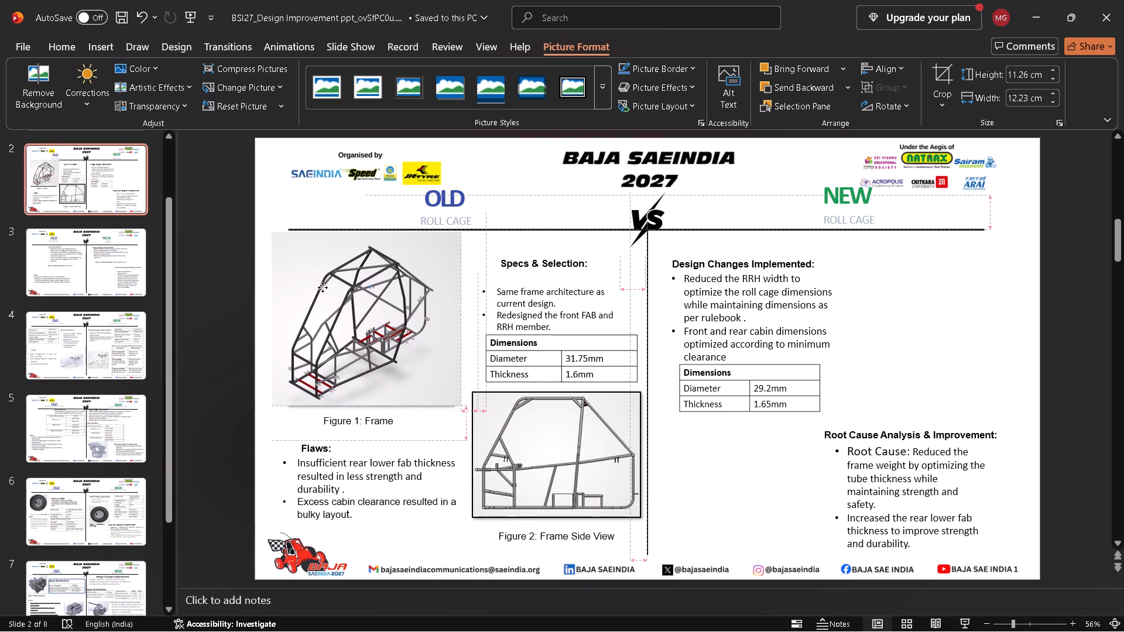
drag(323, 287, 338, 286)
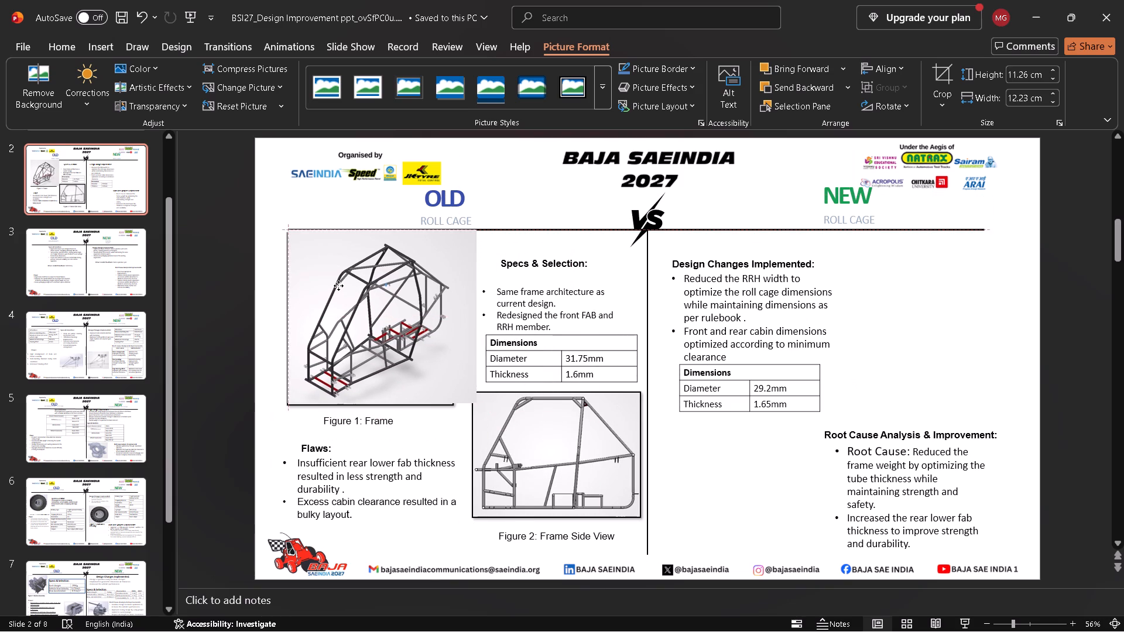
drag(338, 286, 340, 287)
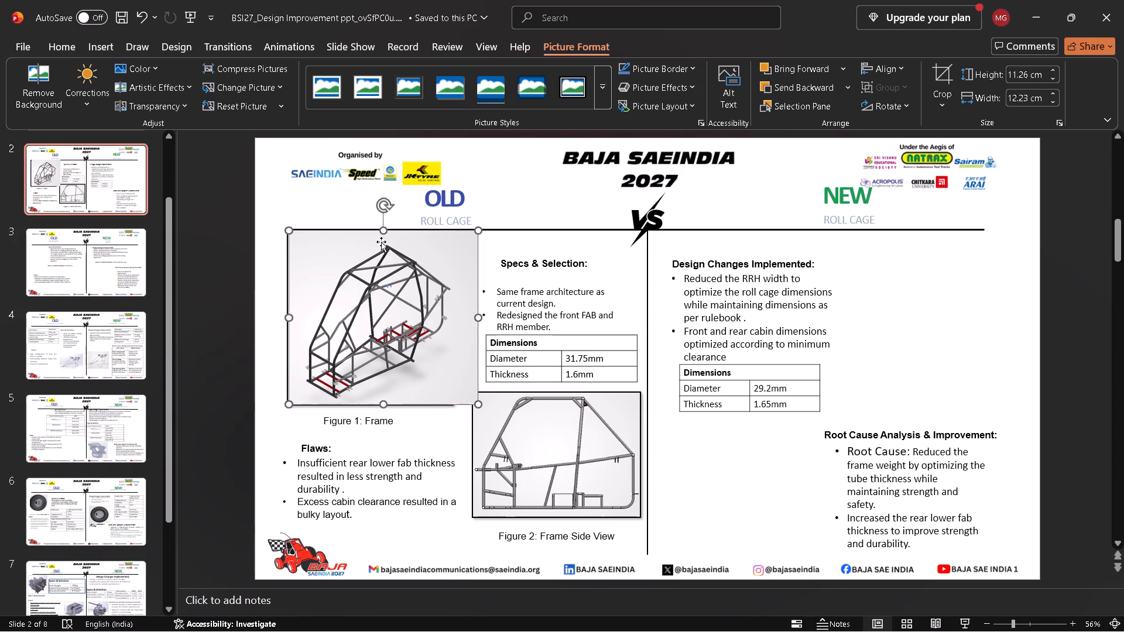
click(383, 233)
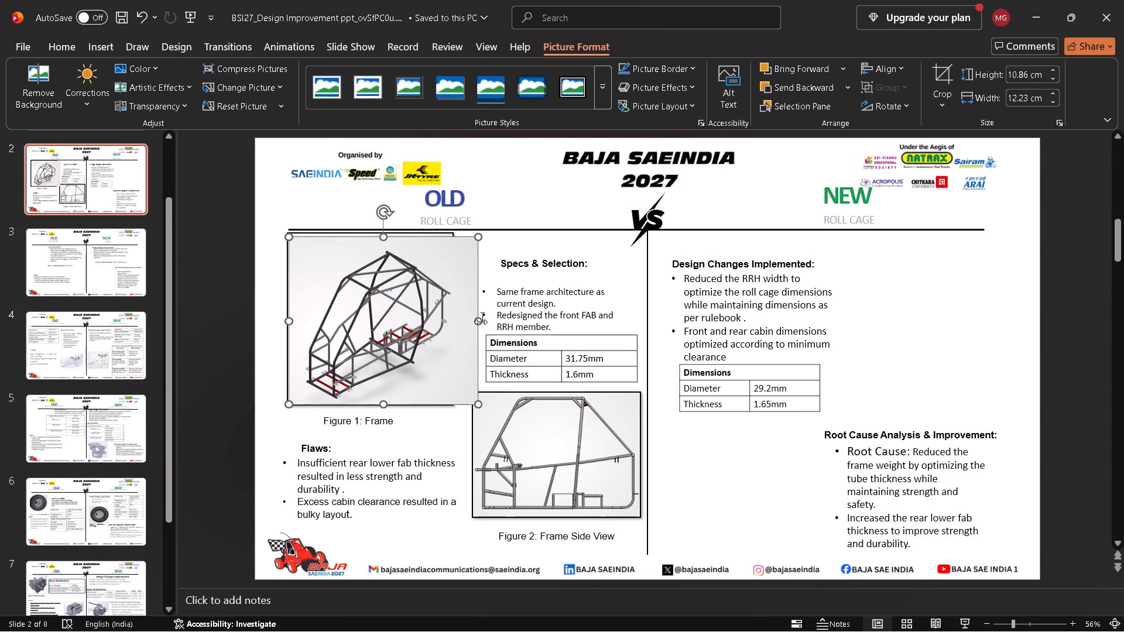
drag(480, 324, 462, 318)
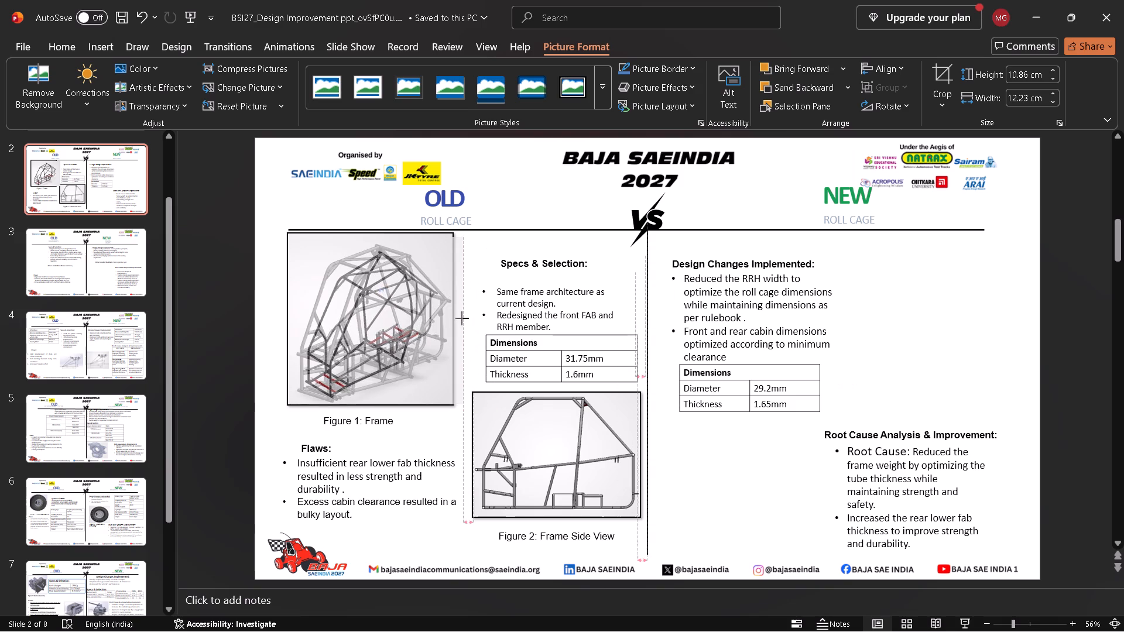
drag(462, 318, 453, 316)
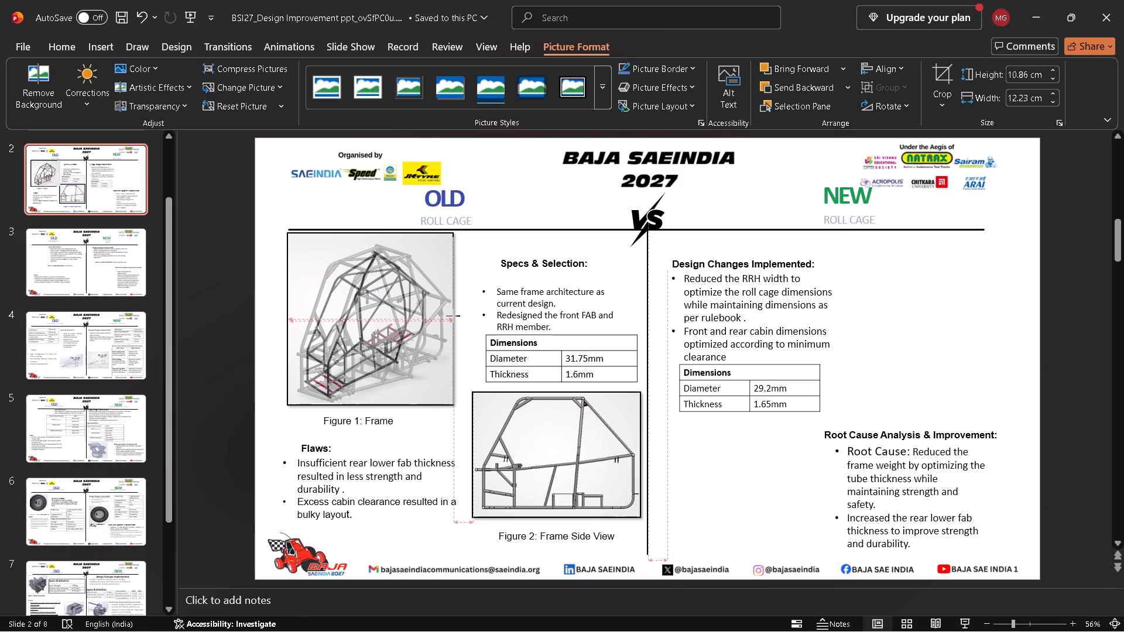
drag(453, 316, 461, 315)
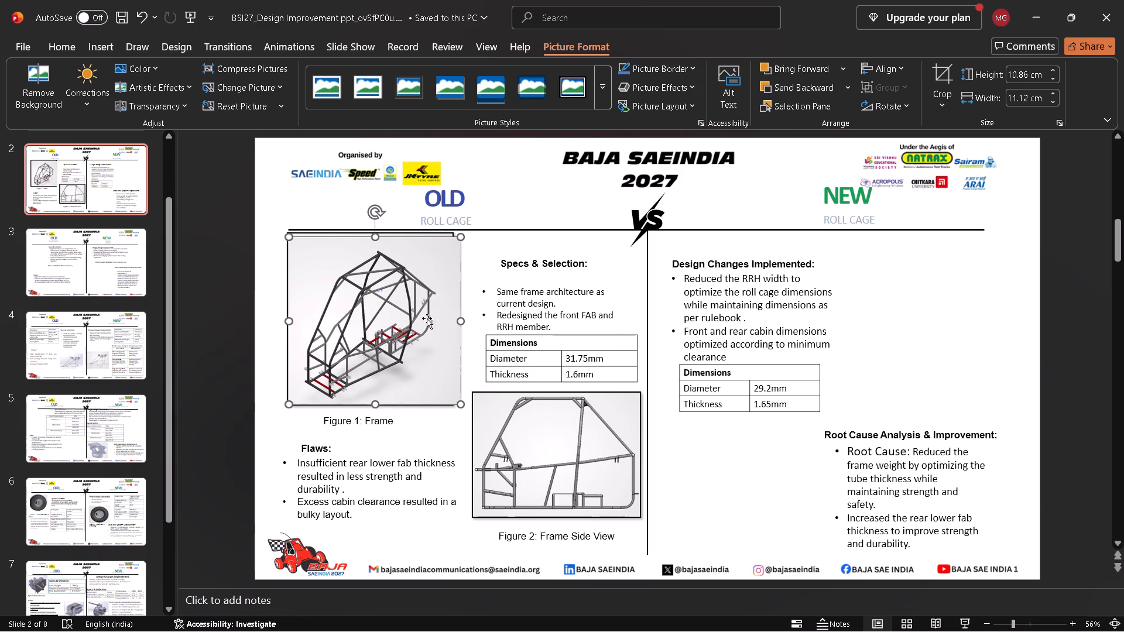
Move the resized roll cage picture to the NEW side, beside the Design Changes text and above the Root Cause Analysis heading.
drag(407, 318, 648, 317)
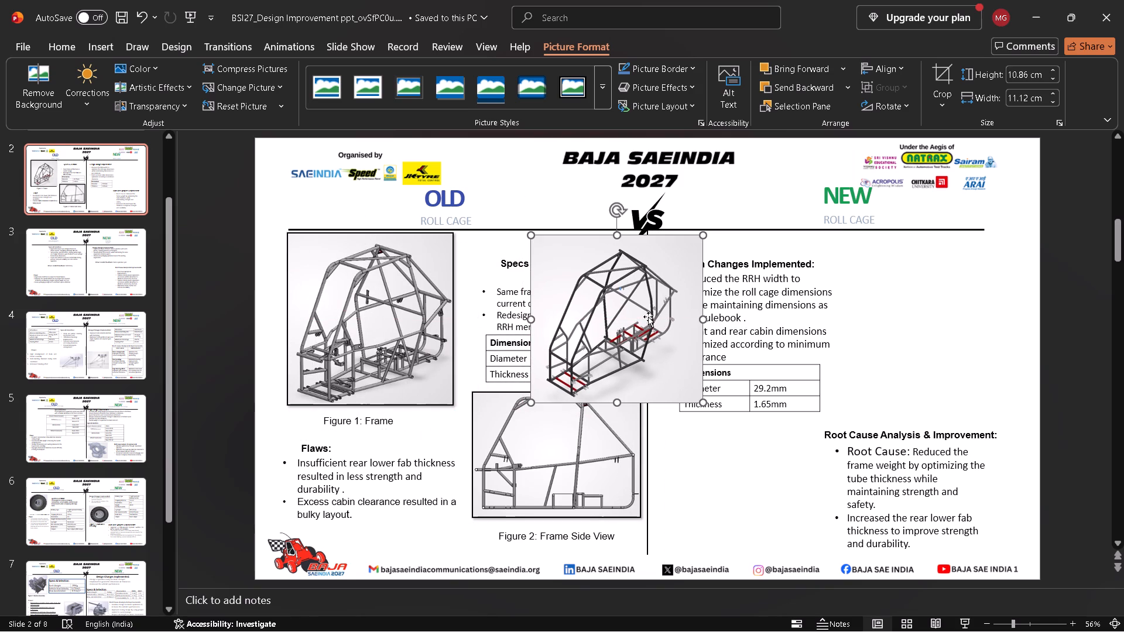
drag(618, 322, 883, 331)
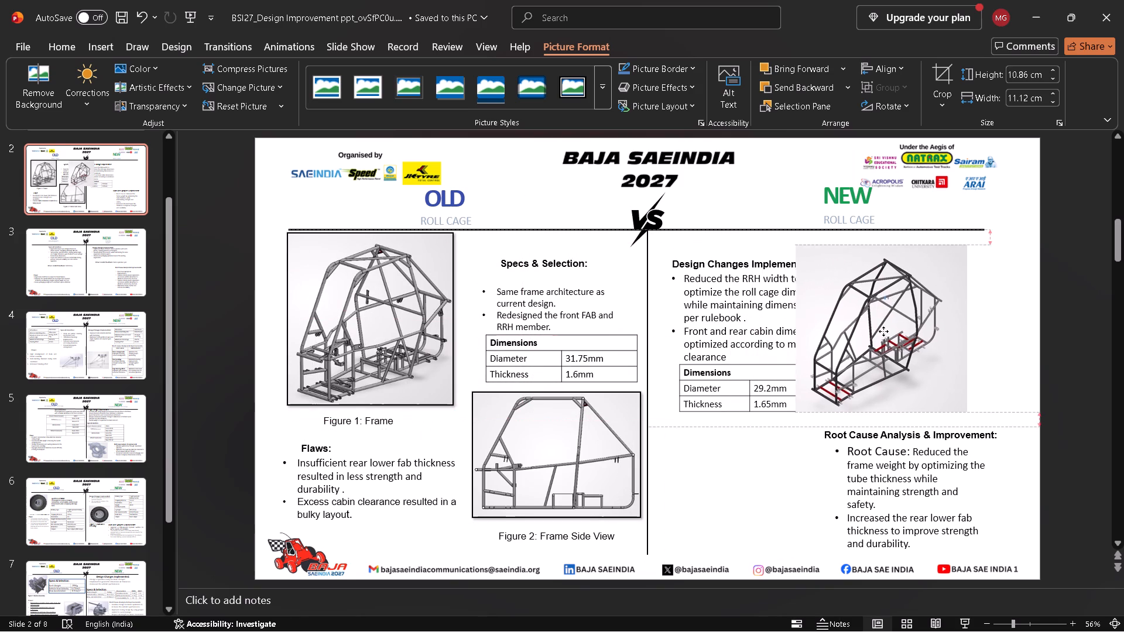
drag(883, 331, 926, 332)
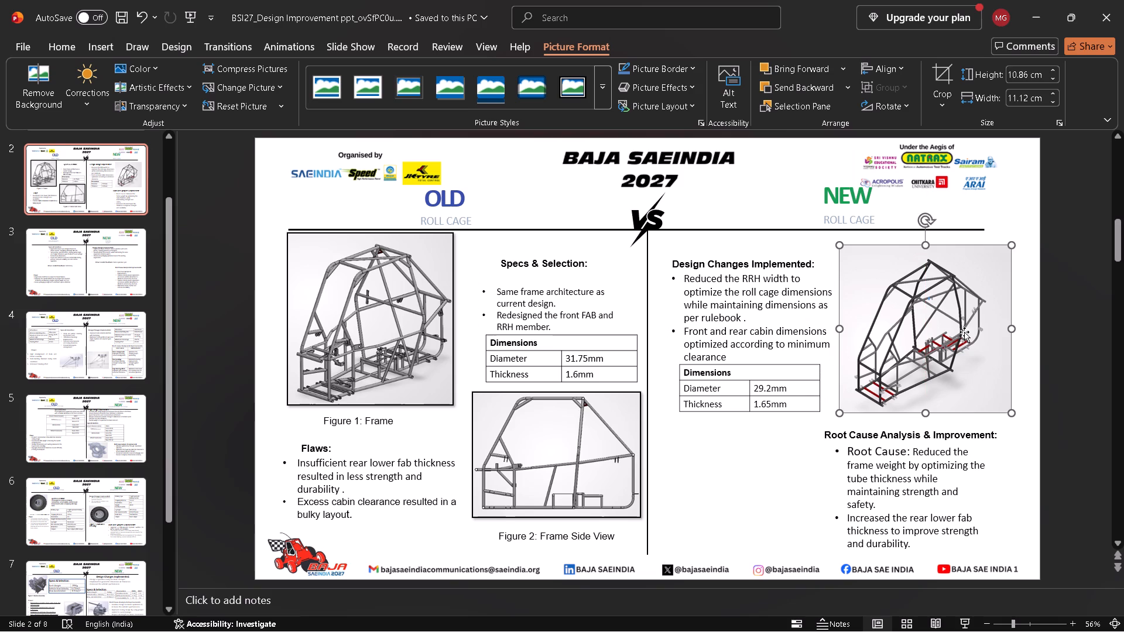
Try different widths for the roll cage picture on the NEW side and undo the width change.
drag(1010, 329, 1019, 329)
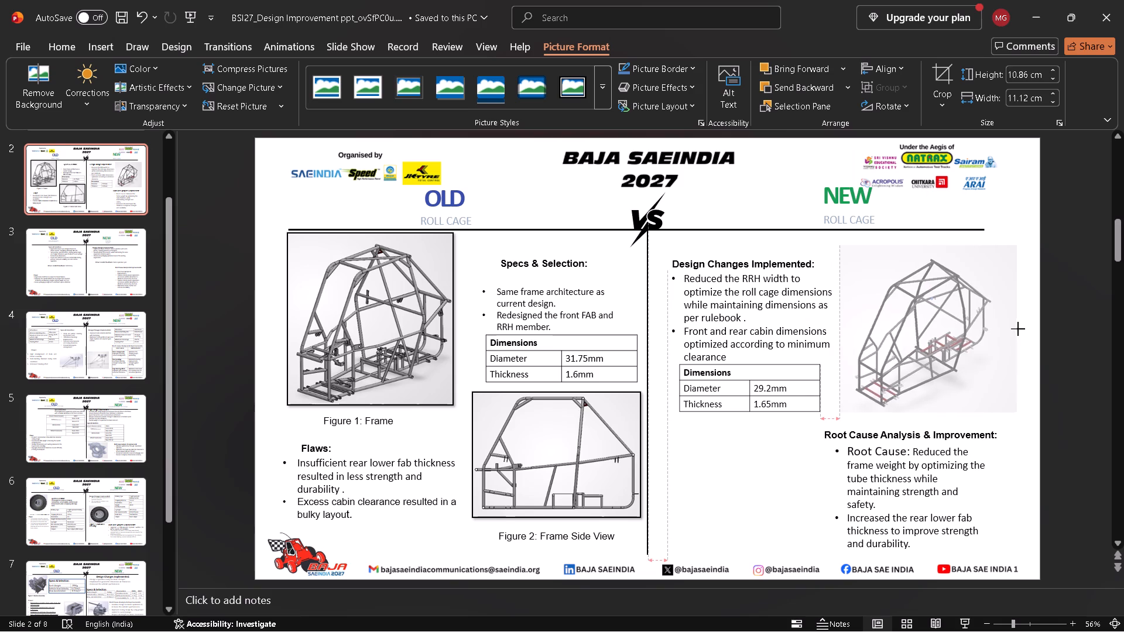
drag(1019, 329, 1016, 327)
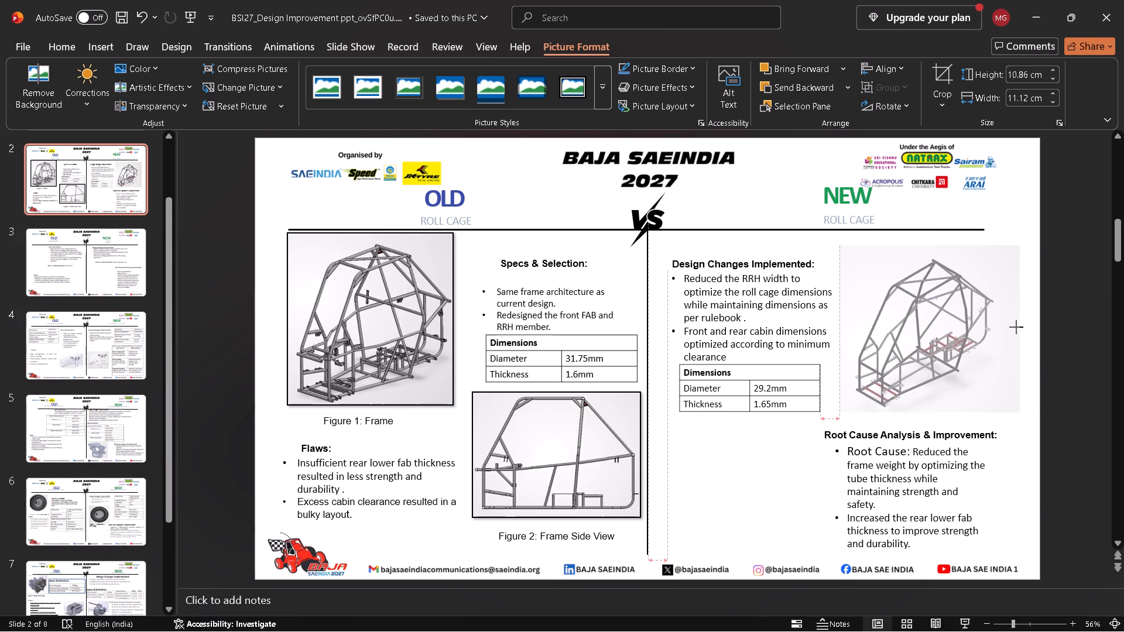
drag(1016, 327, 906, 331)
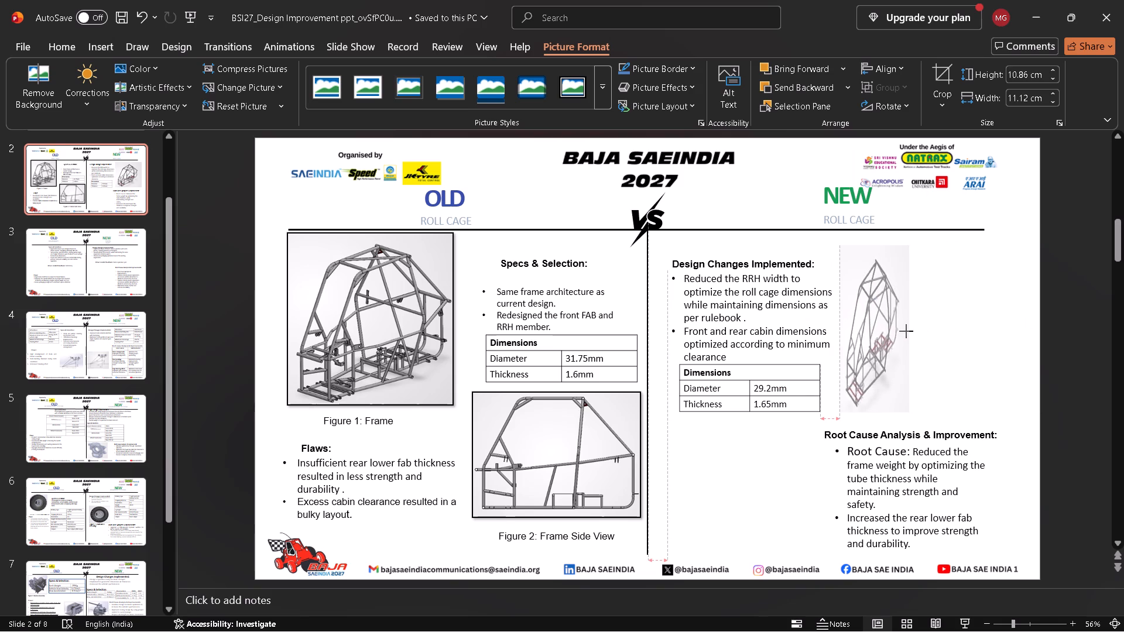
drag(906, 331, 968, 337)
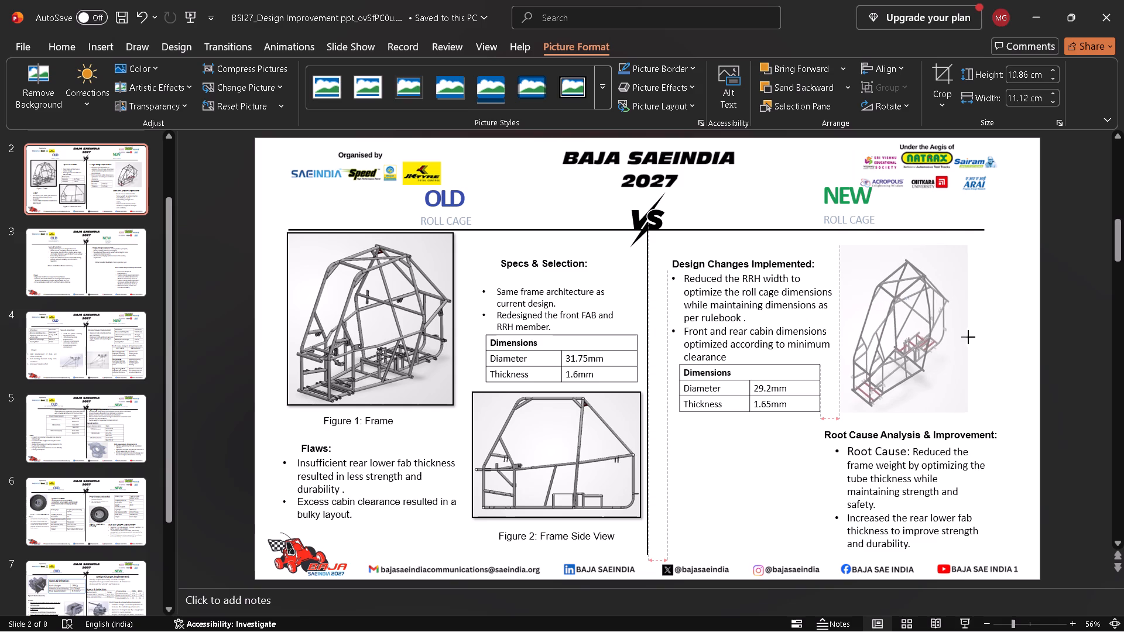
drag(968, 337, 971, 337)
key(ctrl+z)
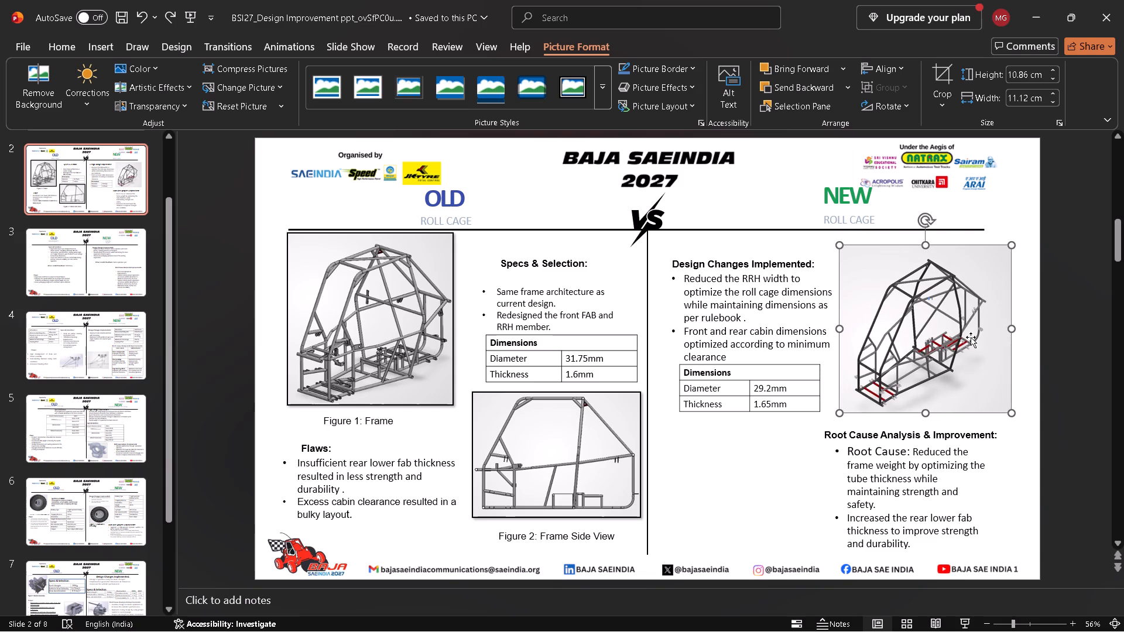
Stretch the NEW side's roll cage picture taller by extending its top edge towards the header line.
click(923, 246)
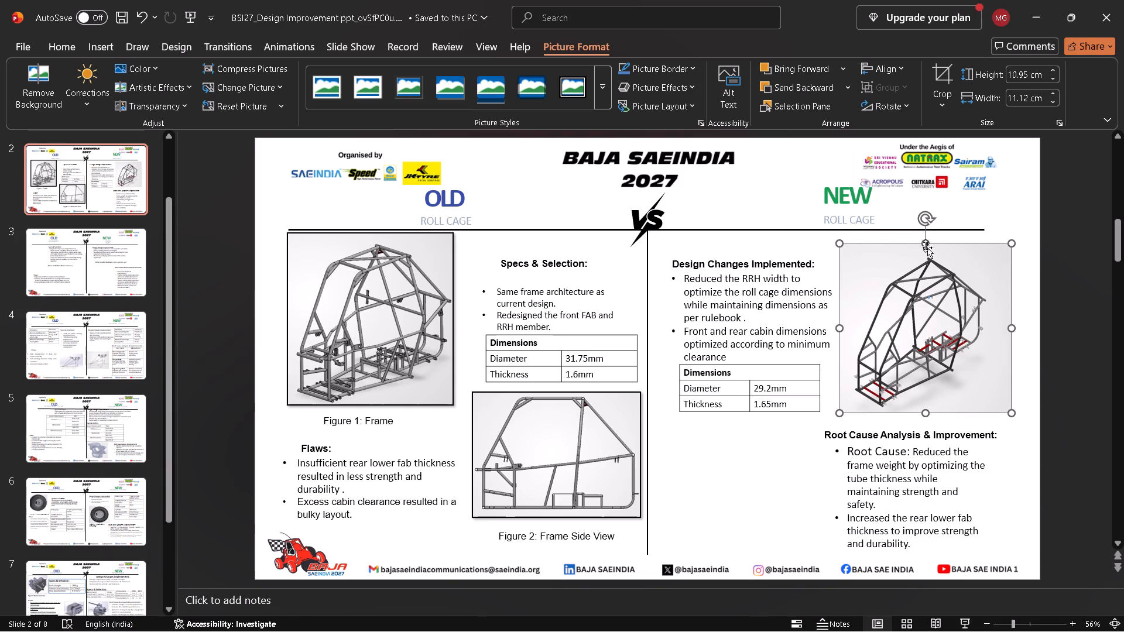
drag(926, 245, 926, 235)
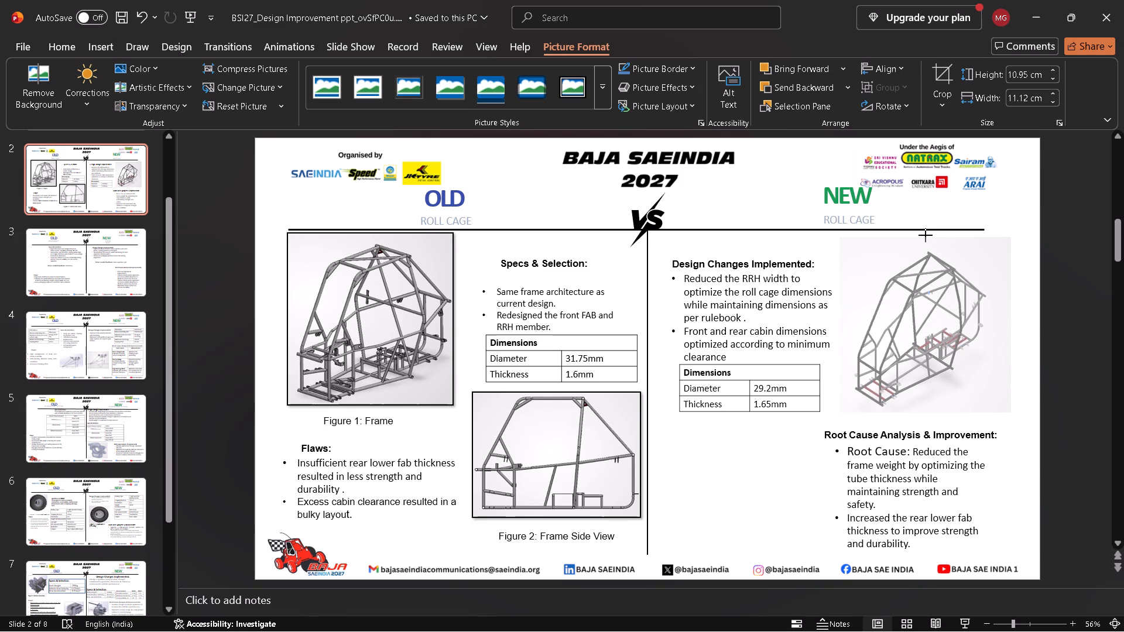
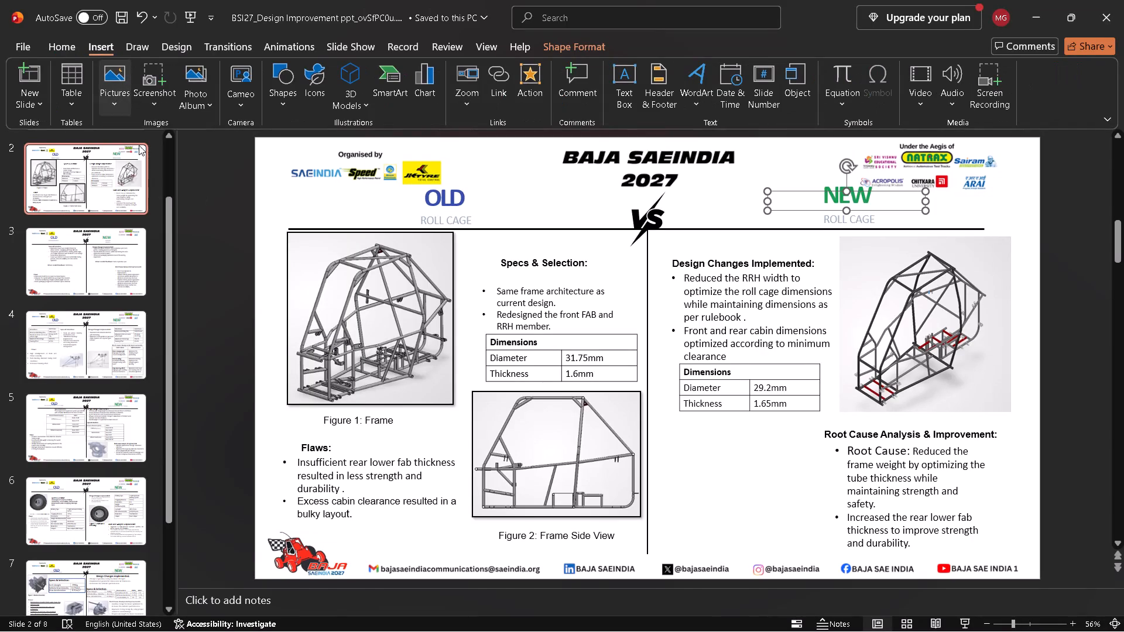
Insert the picture 2.jpeg from the Desktop folder onto the roll cage slide.
click(272, 160)
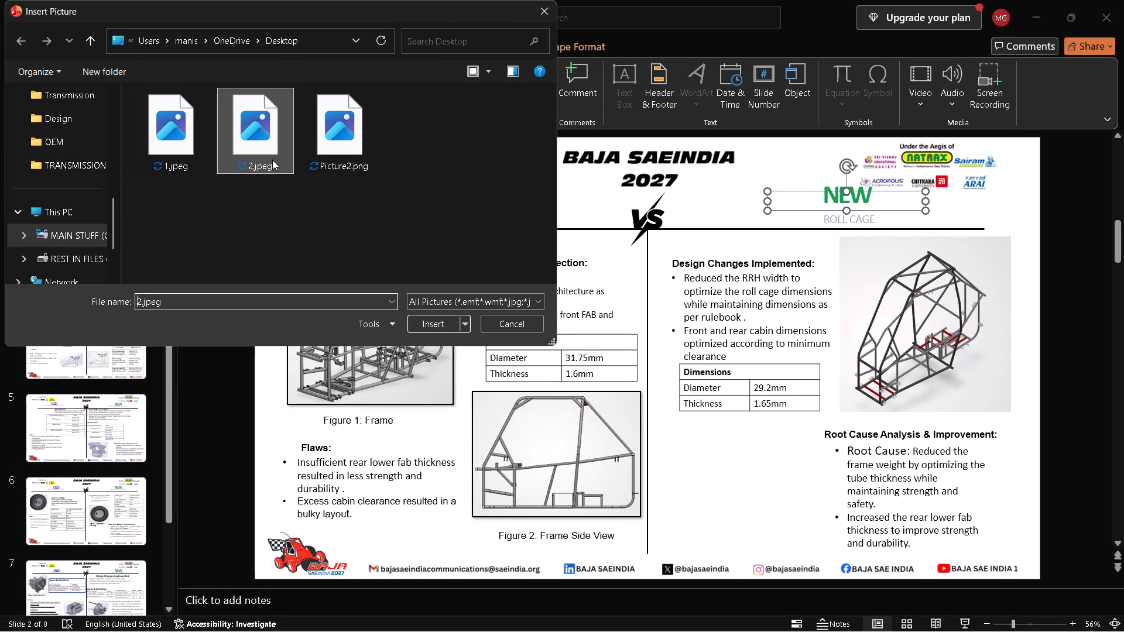
click(452, 323)
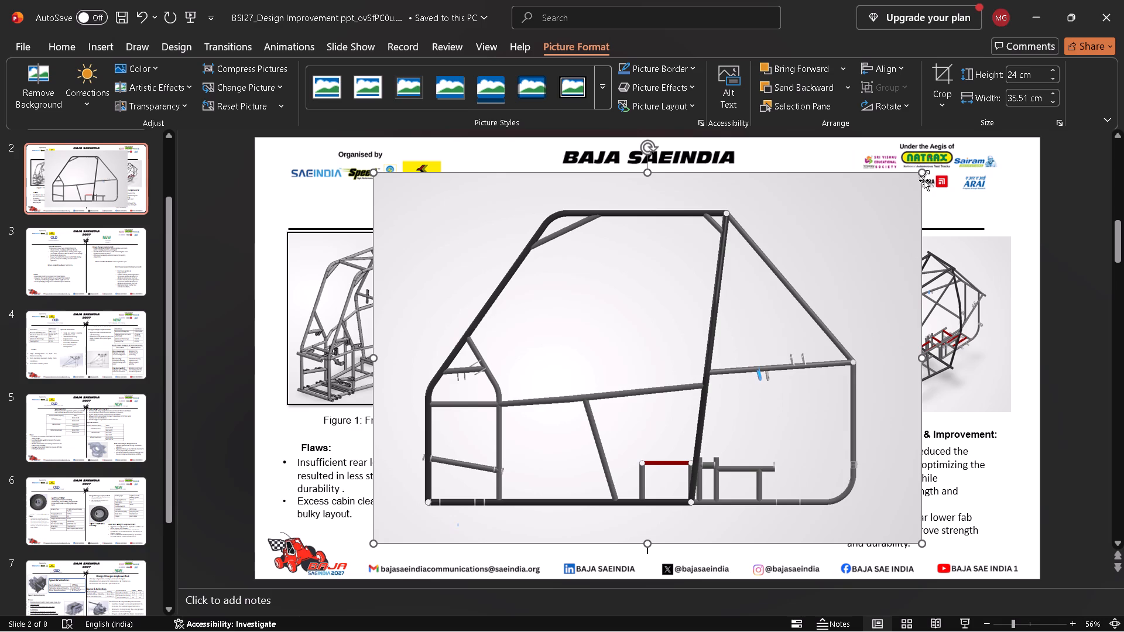
Shrink the inserted side-view picture proportionally to about 8.07 cm by 11.95 cm, using the OLD side's Figure 2 picture as size reference.
drag(924, 169, 566, 400)
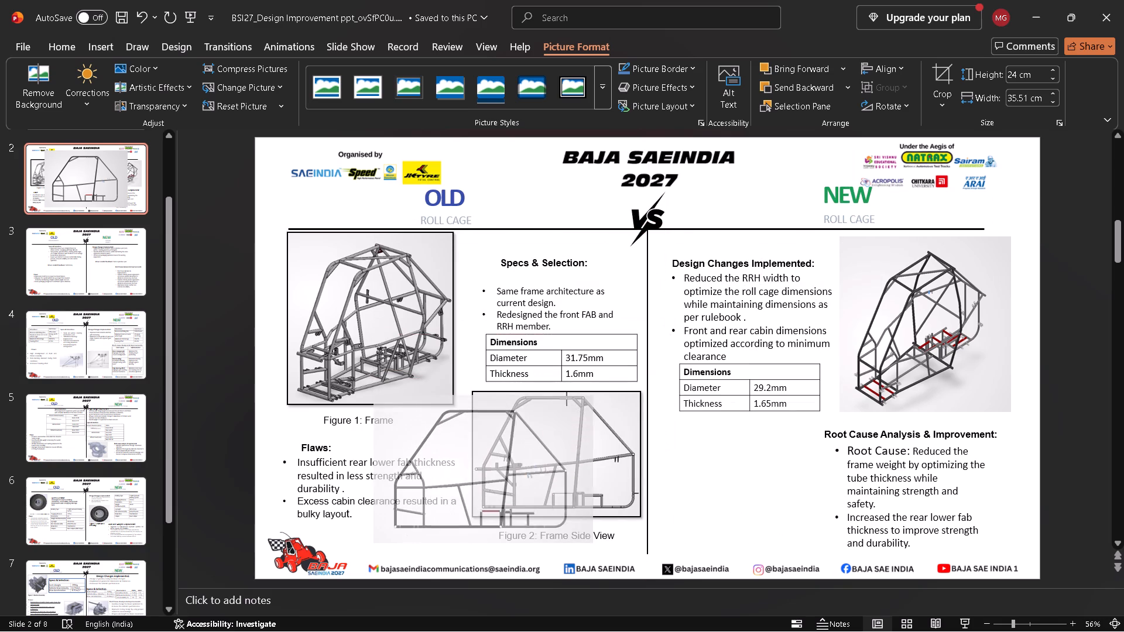
drag(566, 400, 567, 393)
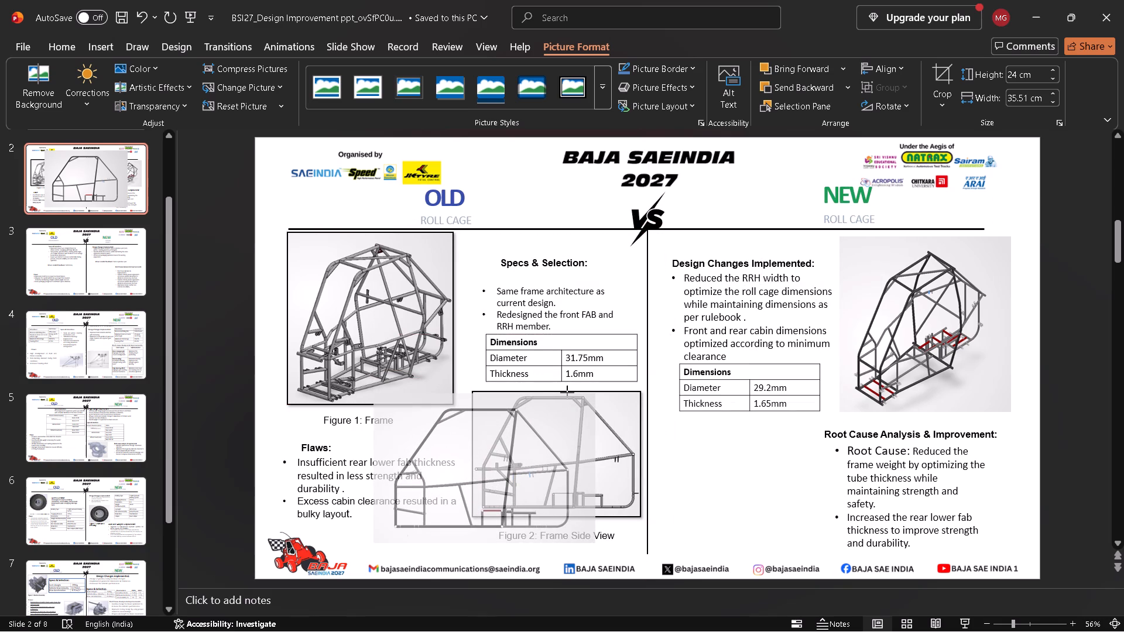
drag(567, 393, 536, 402)
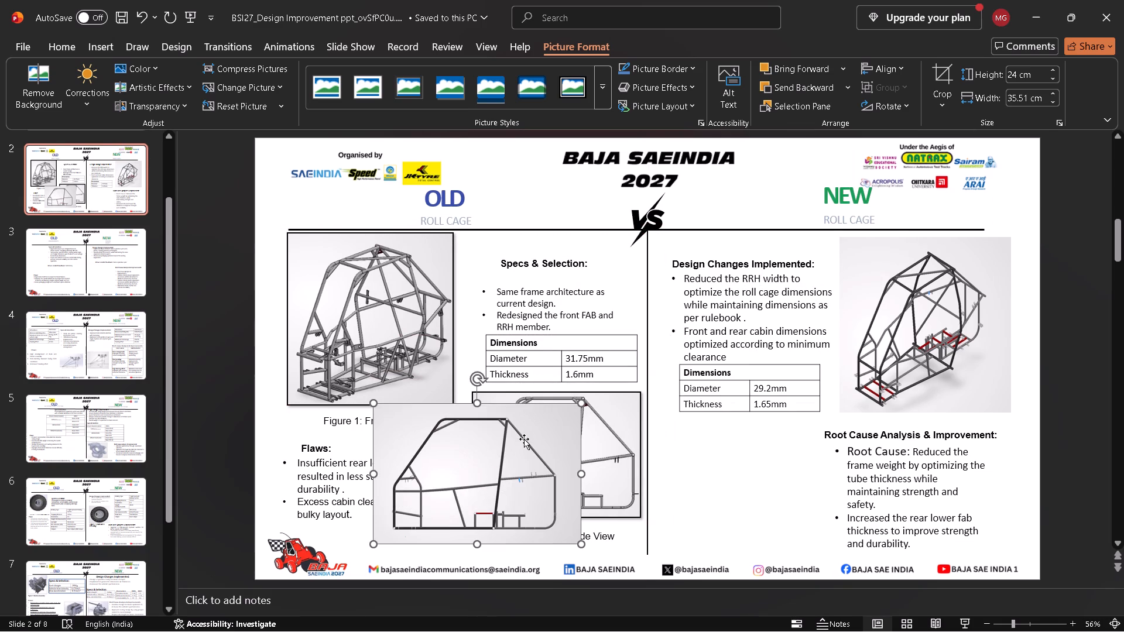
drag(523, 435, 525, 432)
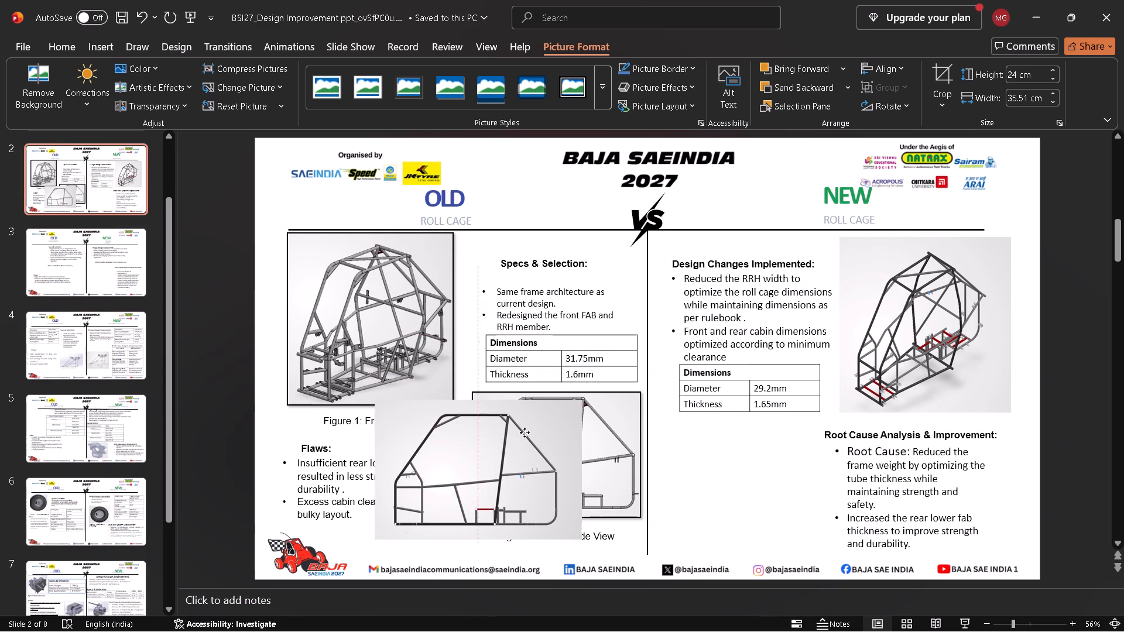
drag(525, 432, 533, 408)
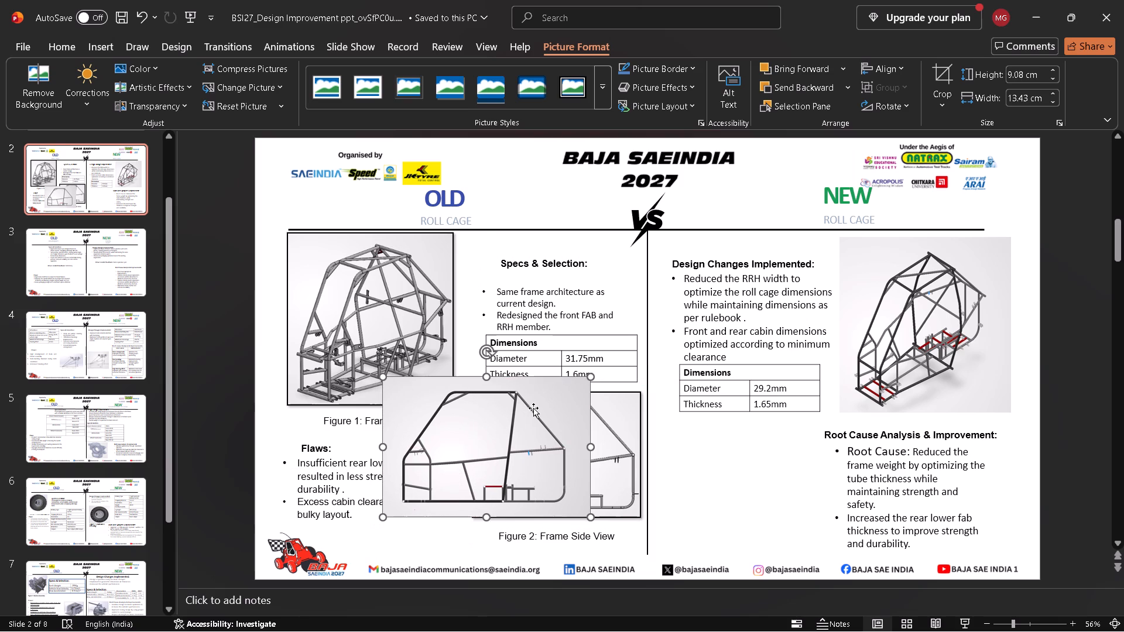
drag(588, 376, 585, 378)
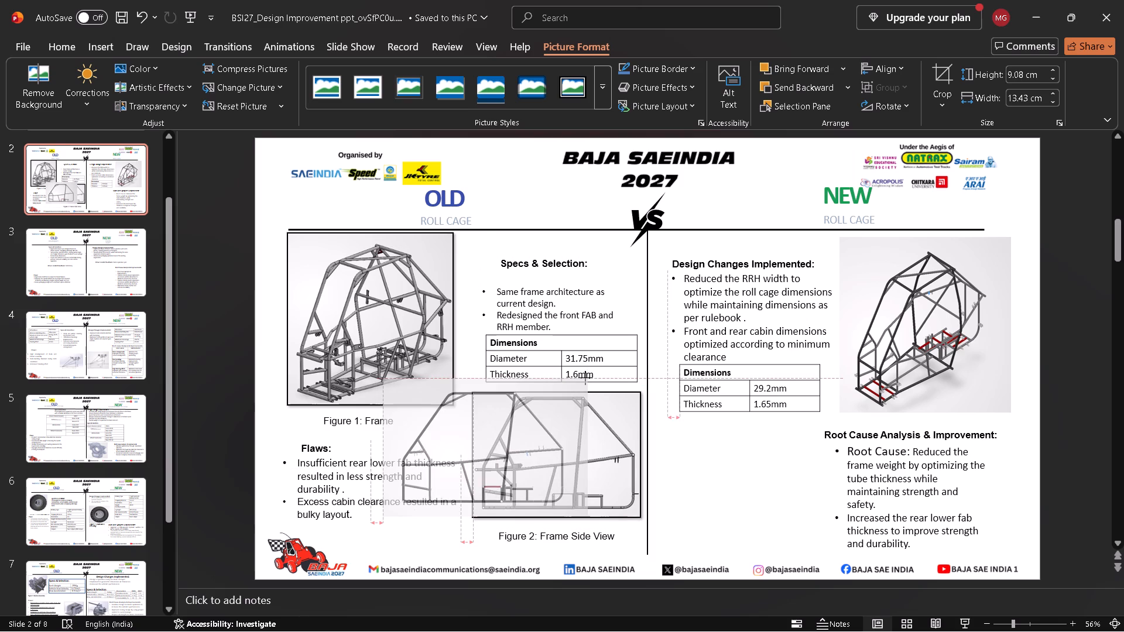
drag(585, 378, 568, 393)
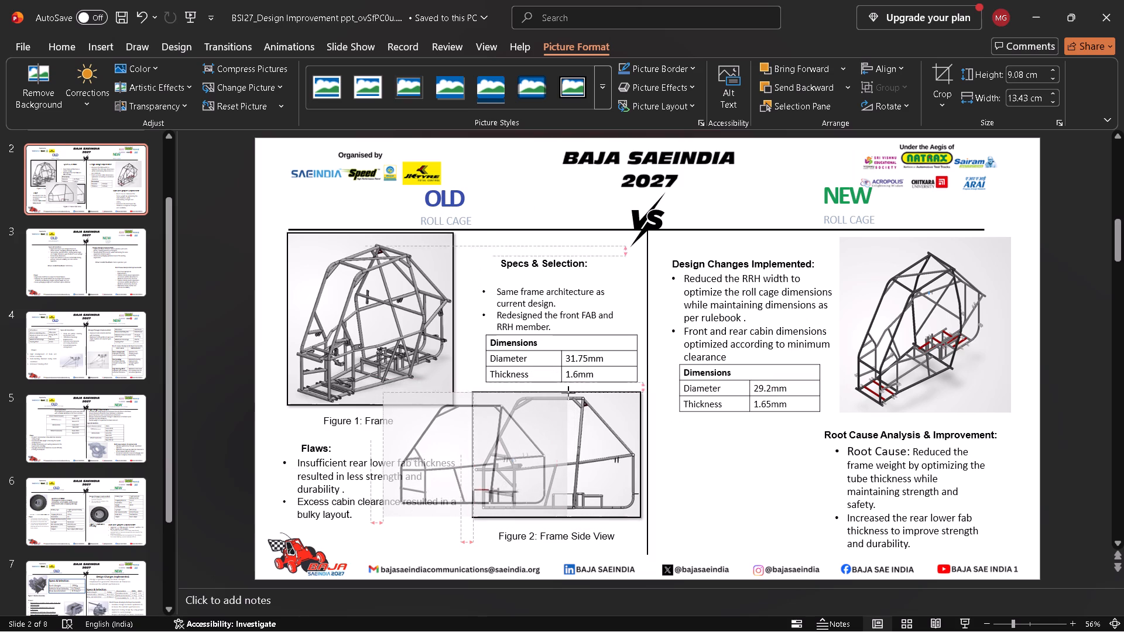
drag(568, 393, 568, 394)
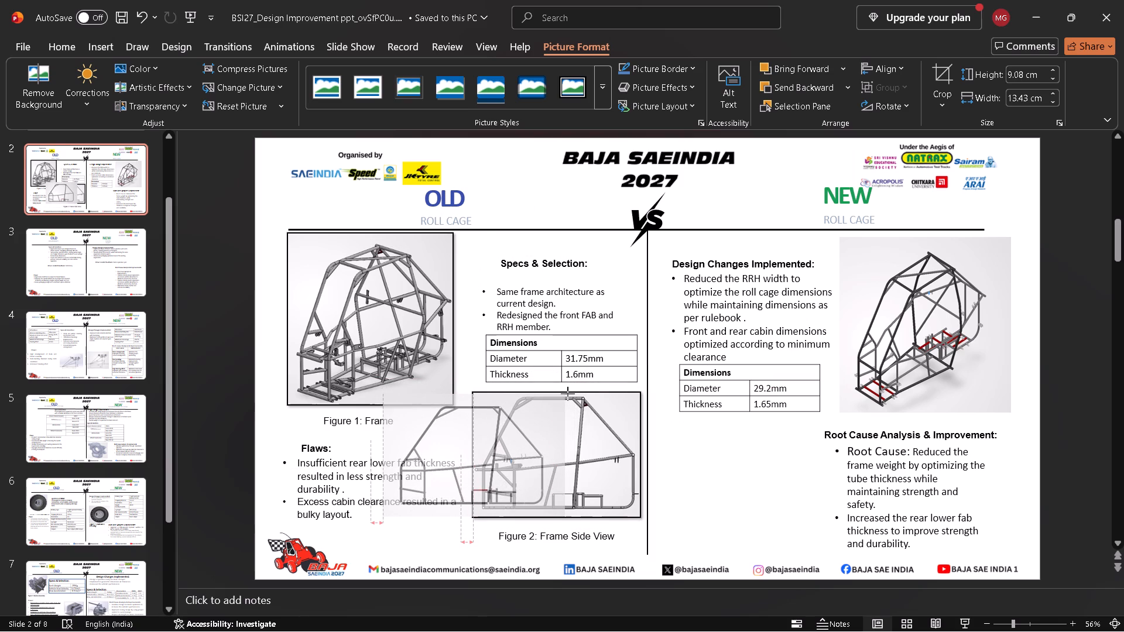
drag(568, 394, 570, 393)
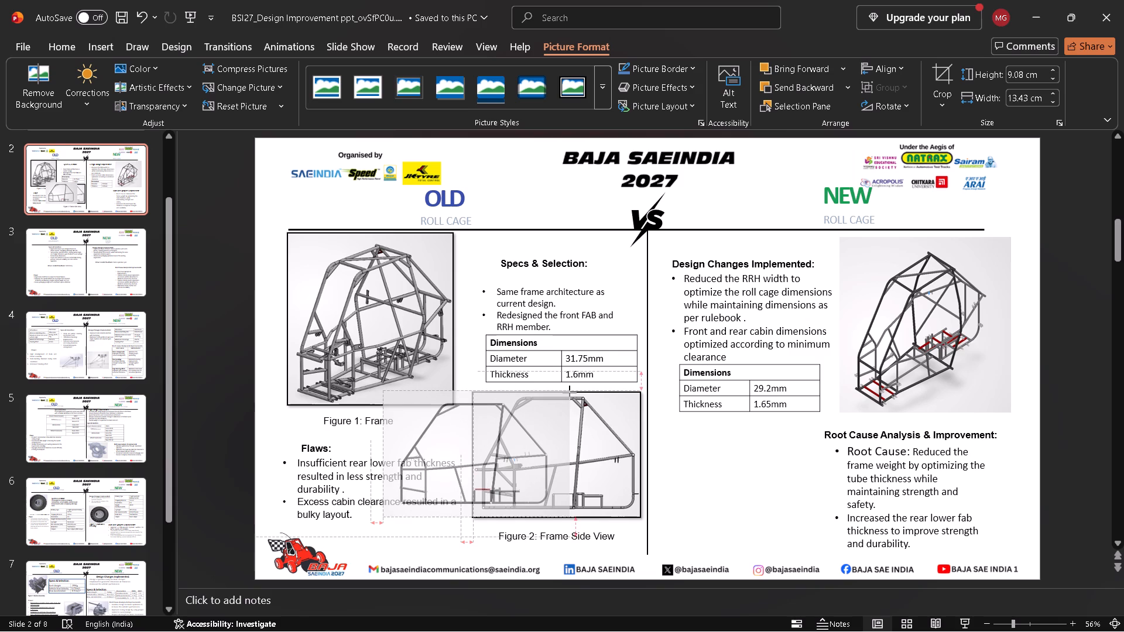
drag(570, 393, 568, 393)
Move the side-view picture to the NEW side, directly below the Dimensions table.
drag(513, 432, 729, 466)
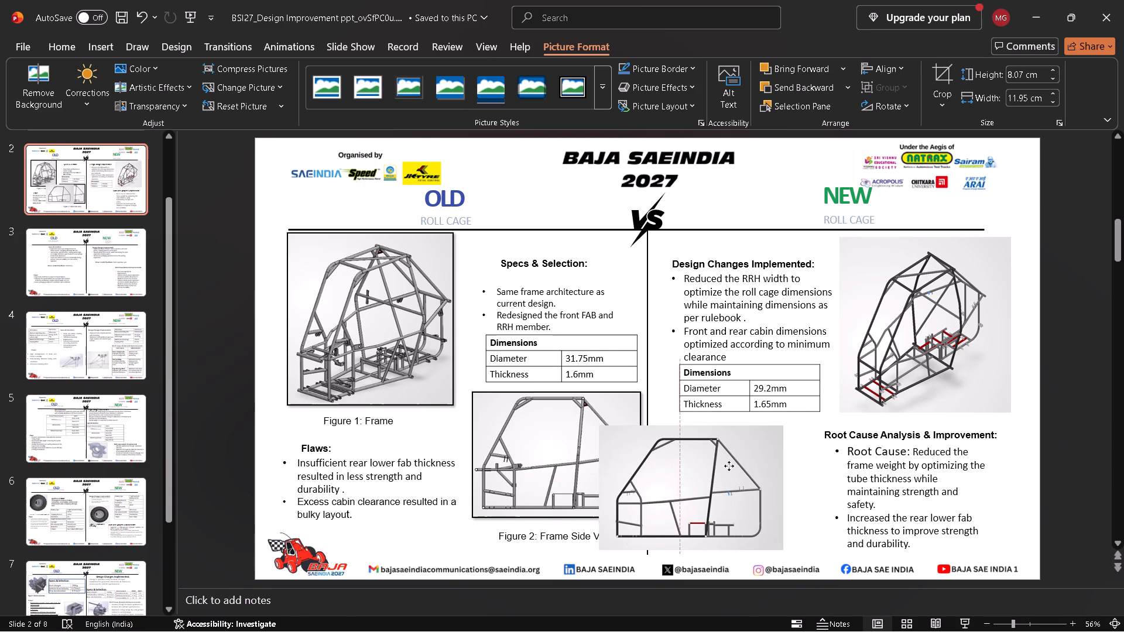
drag(729, 466, 791, 463)
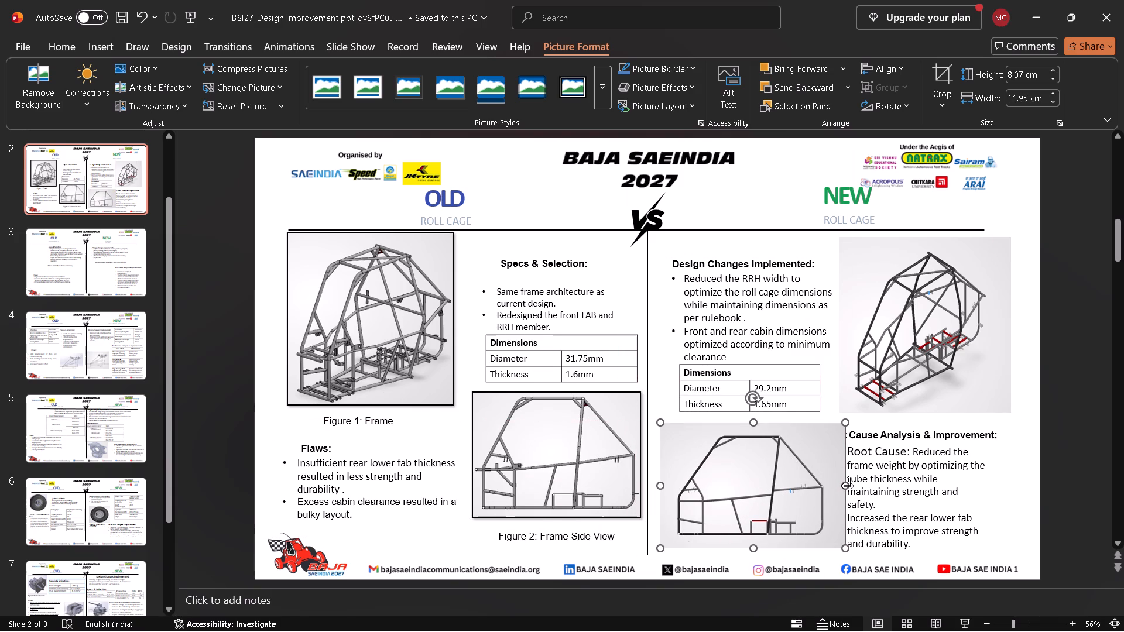
Adjust the side-view picture's width to about 10.83 cm so it fits between the centre divider and the Root Cause Analysis text.
drag(847, 486, 821, 484)
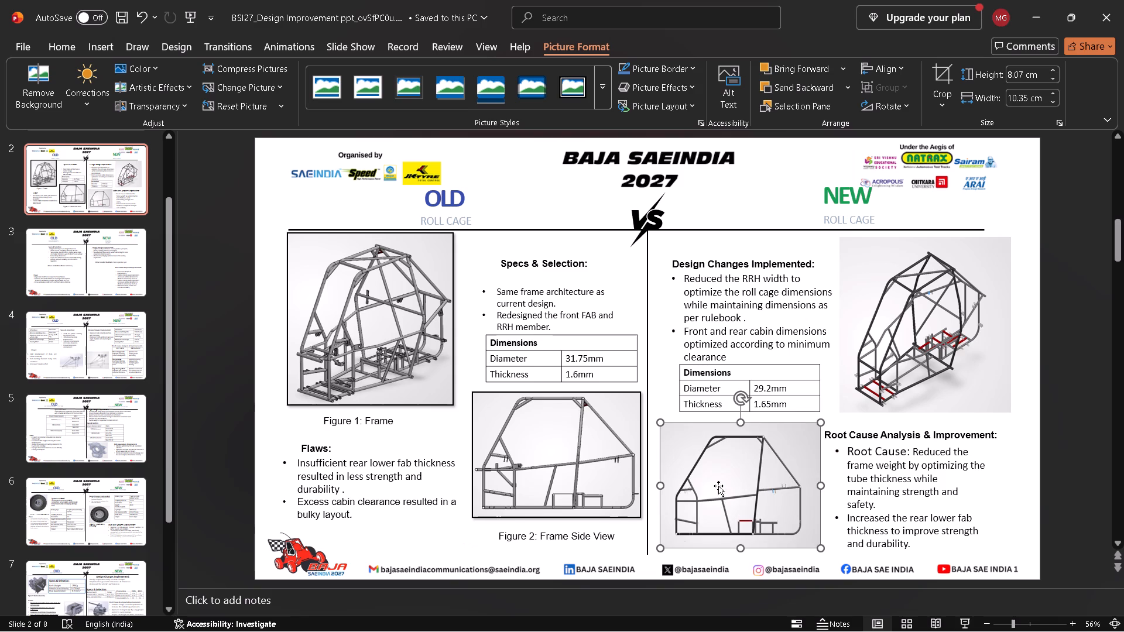
drag(663, 488, 660, 487)
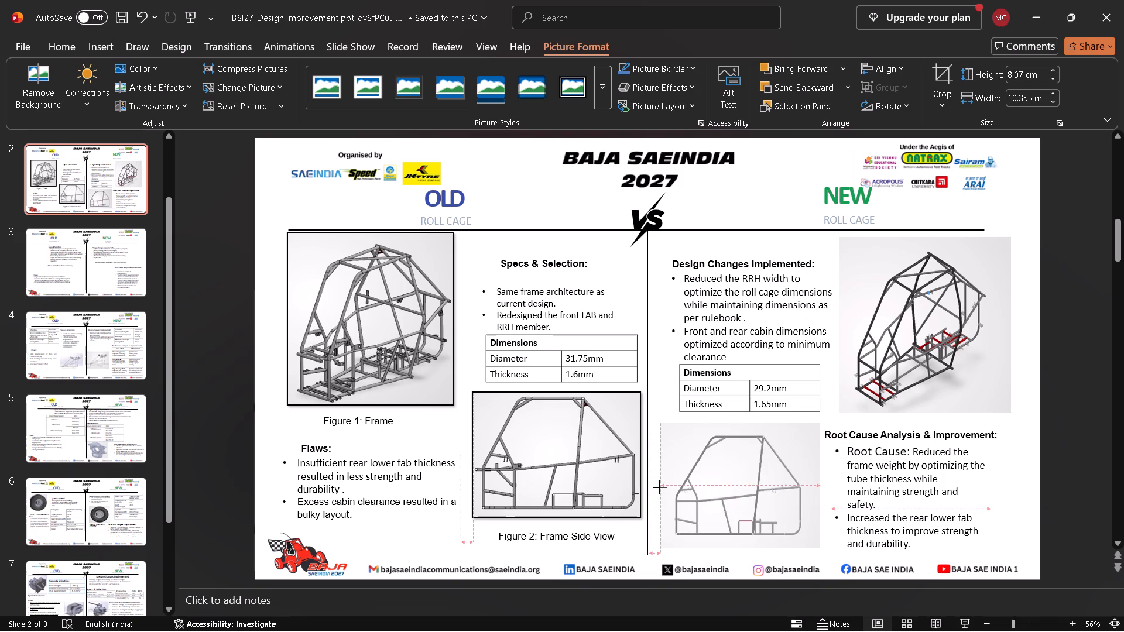
drag(660, 487, 654, 486)
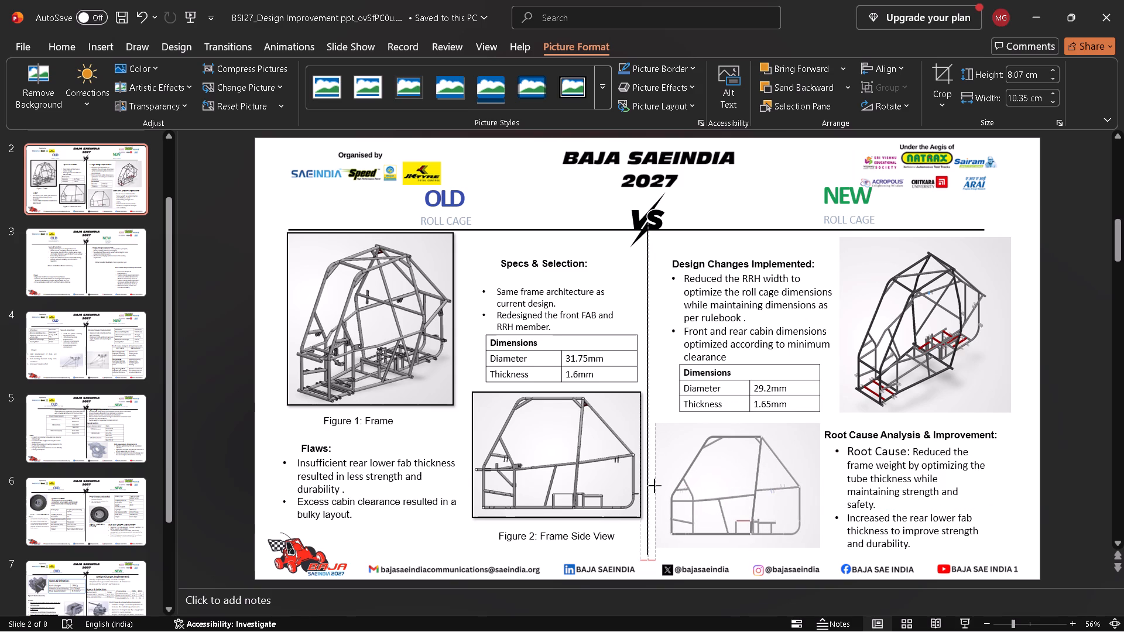
drag(654, 486, 653, 486)
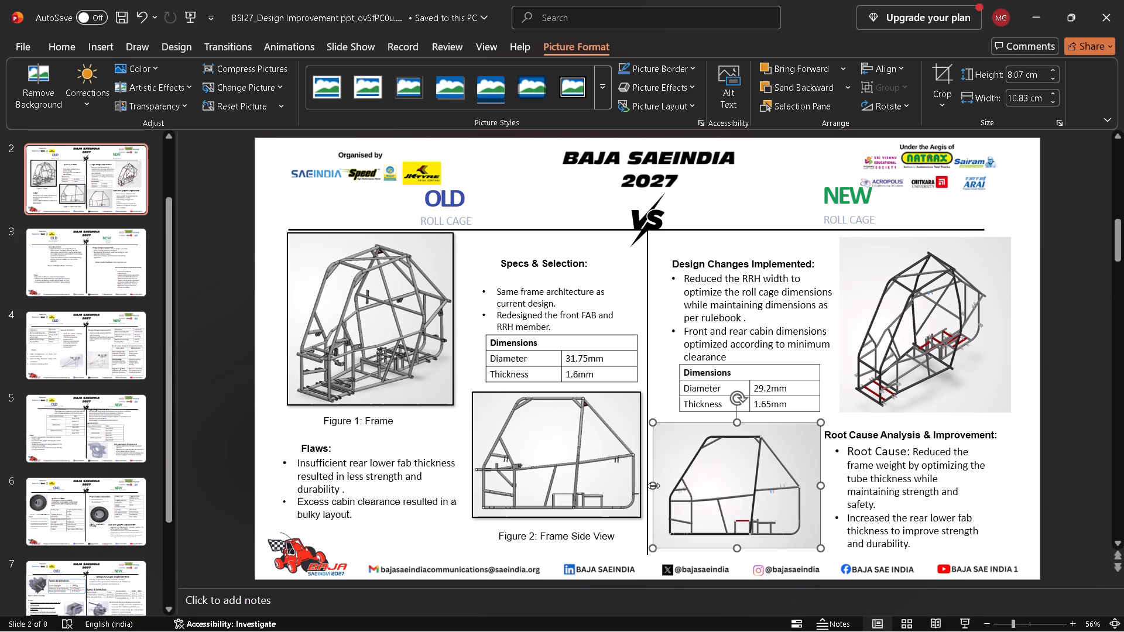
click(661, 384)
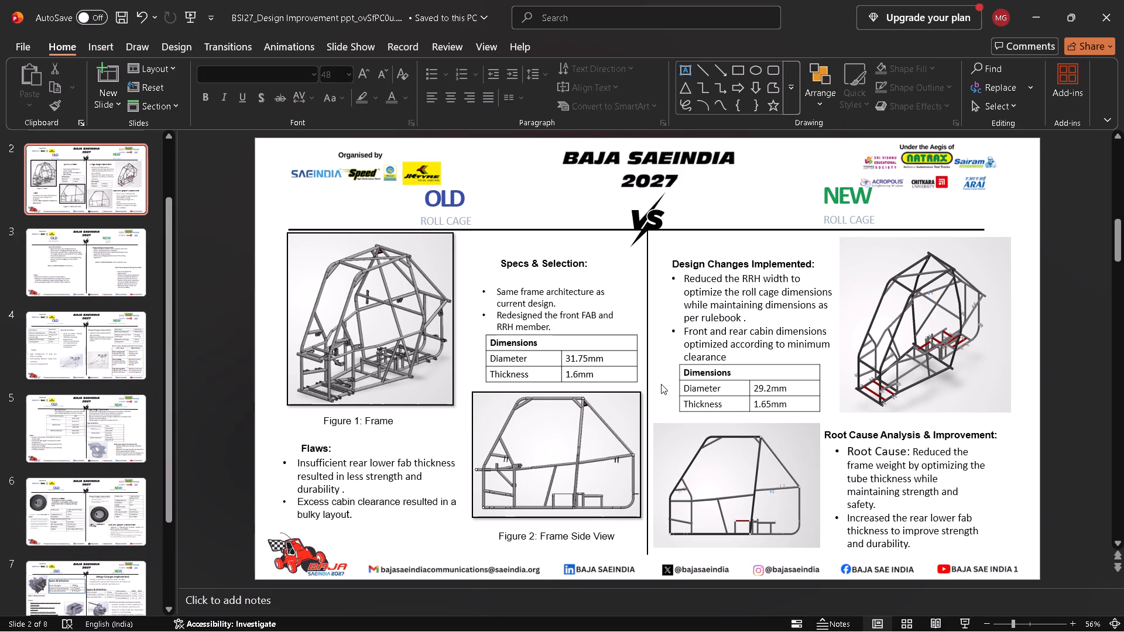
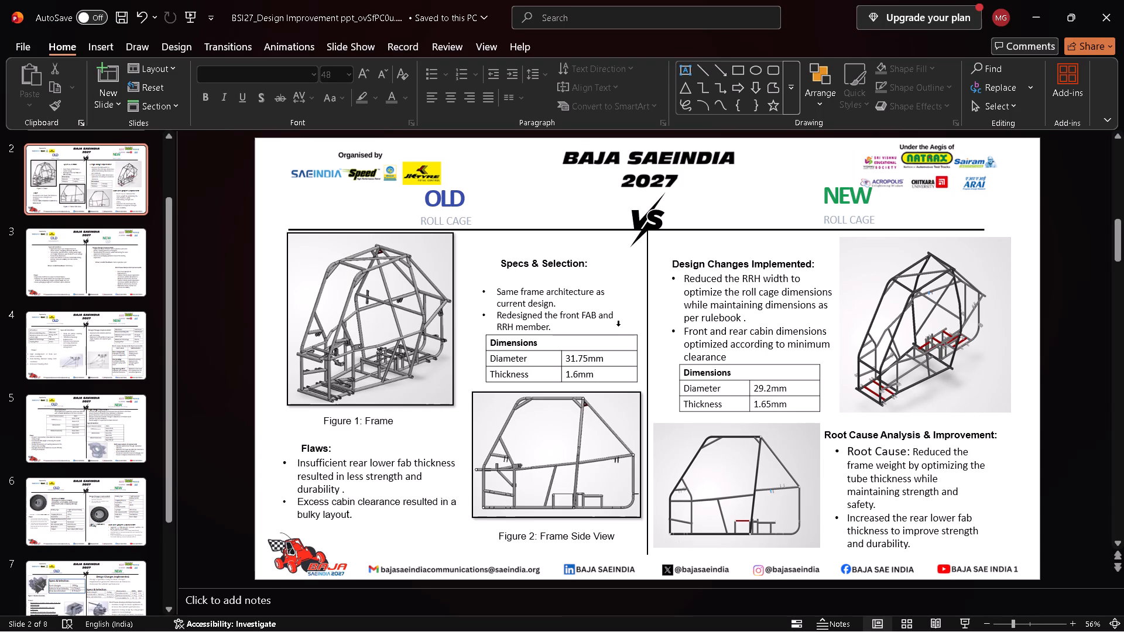
Leave the ergonomics slide in view, switch to File Explorer and open the BAJA folder on the D: drive.
scroll(496, 399, down, 2)
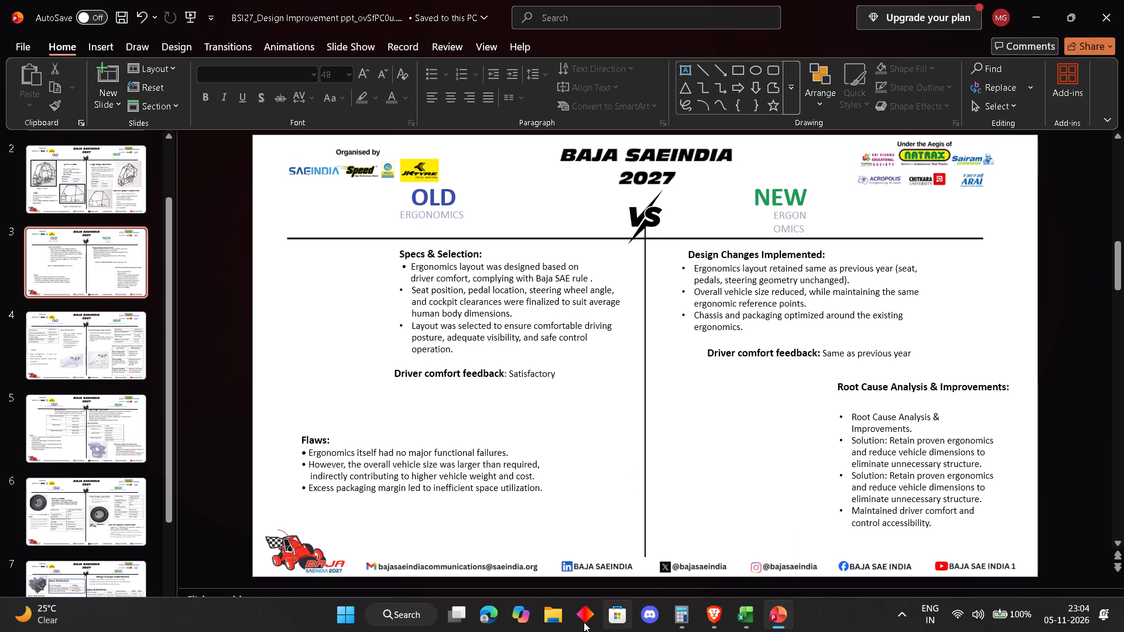
click(561, 619)
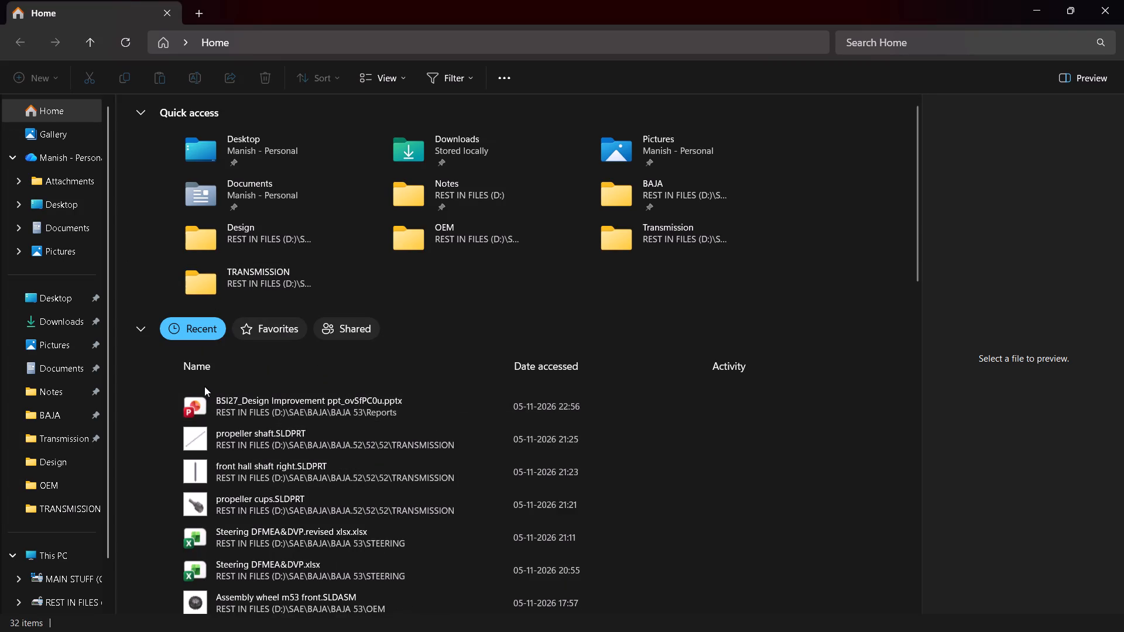
click(39, 420)
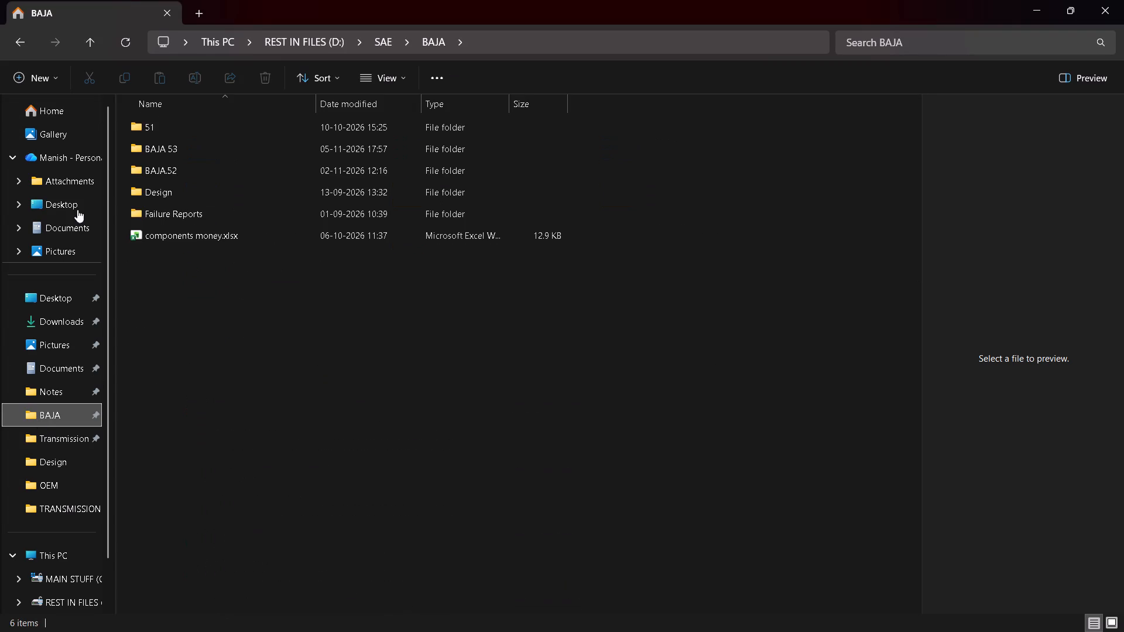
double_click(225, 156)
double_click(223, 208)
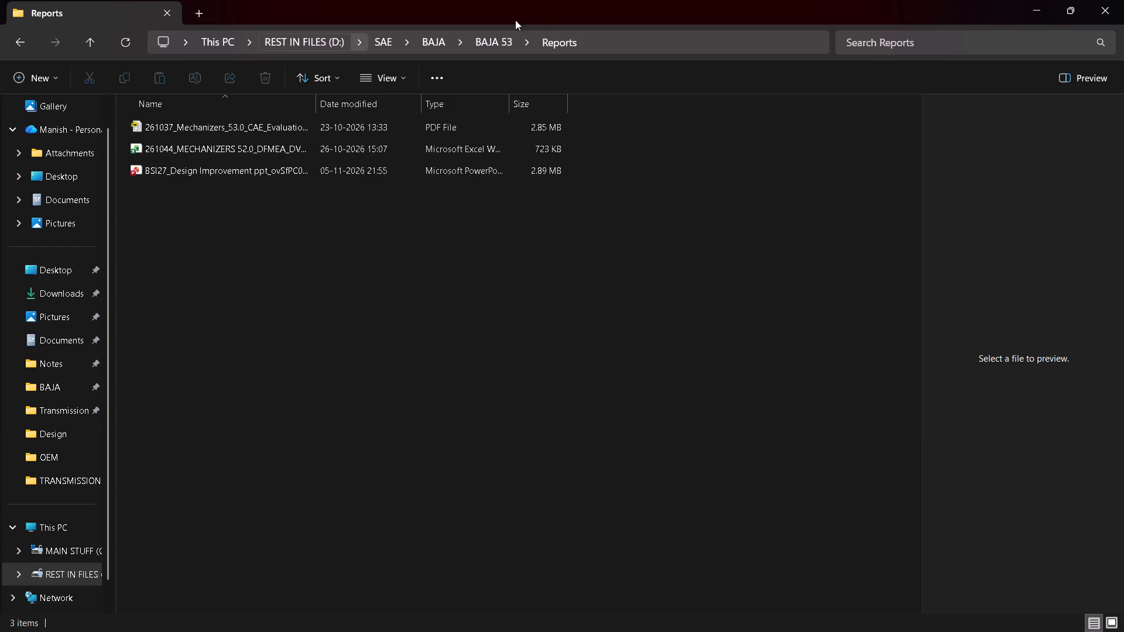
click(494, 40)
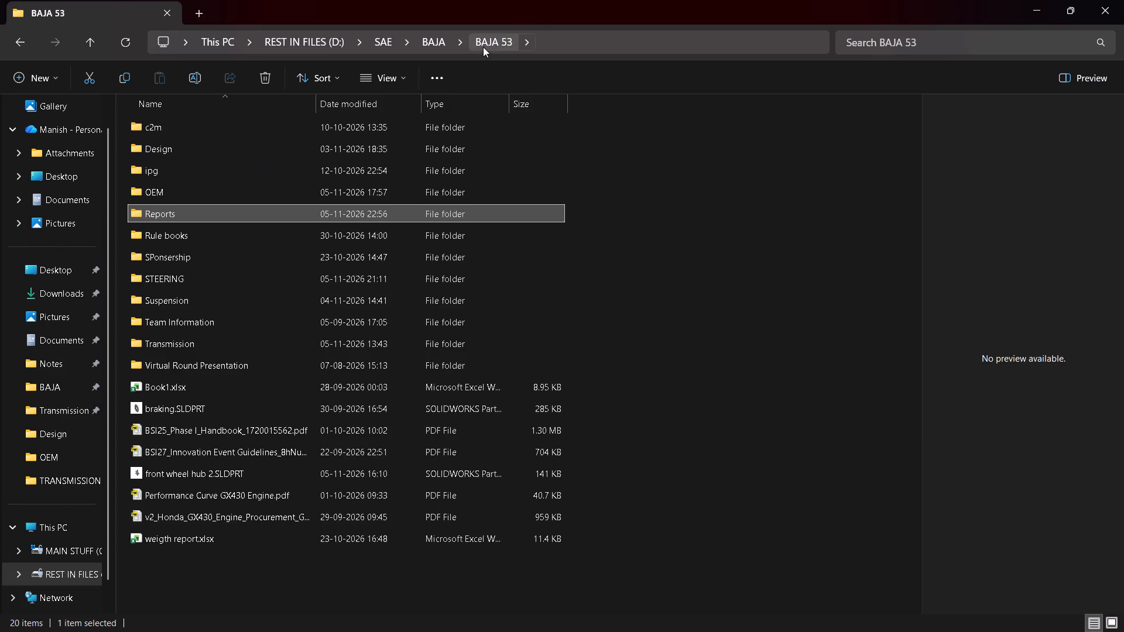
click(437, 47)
Open 261044_MECHANIZERS 52.0_Design_Improvement.pdf from the nested Documents MAC.52.0 folder inside BAJA.52's 52 folder.
double_click(147, 170)
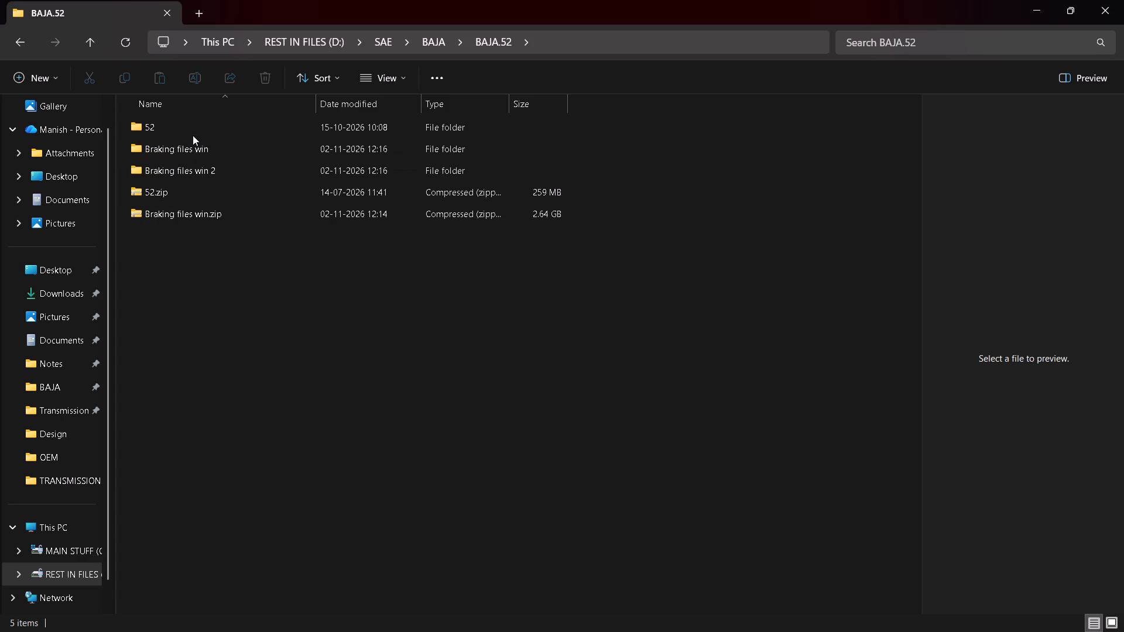
double_click(193, 134)
double_click(206, 149)
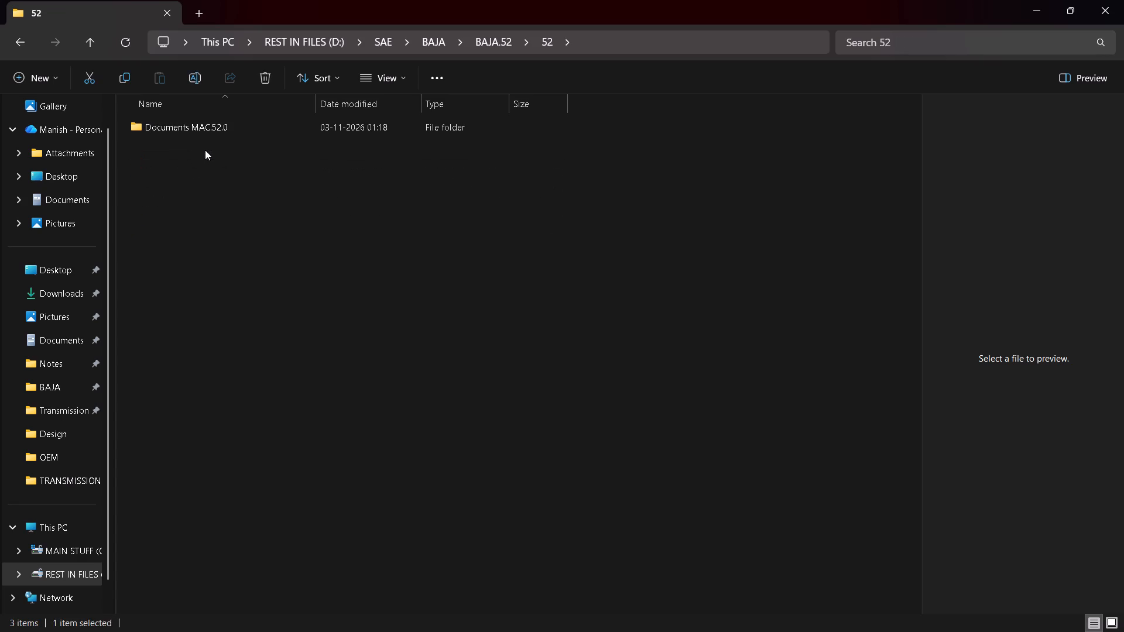
double_click(203, 132)
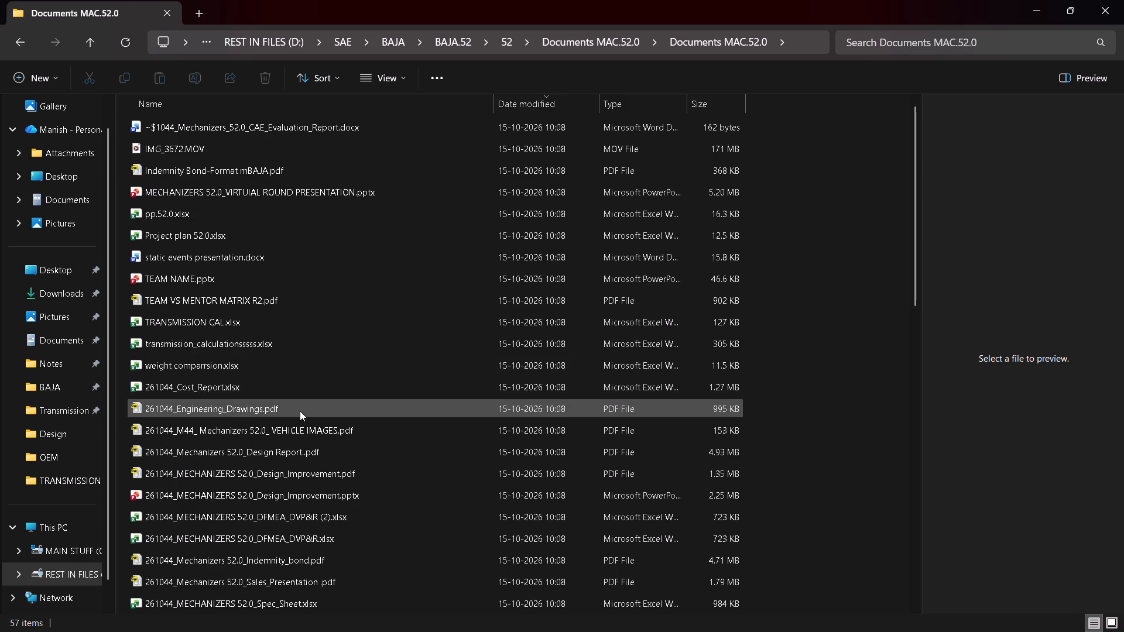
double_click(334, 476)
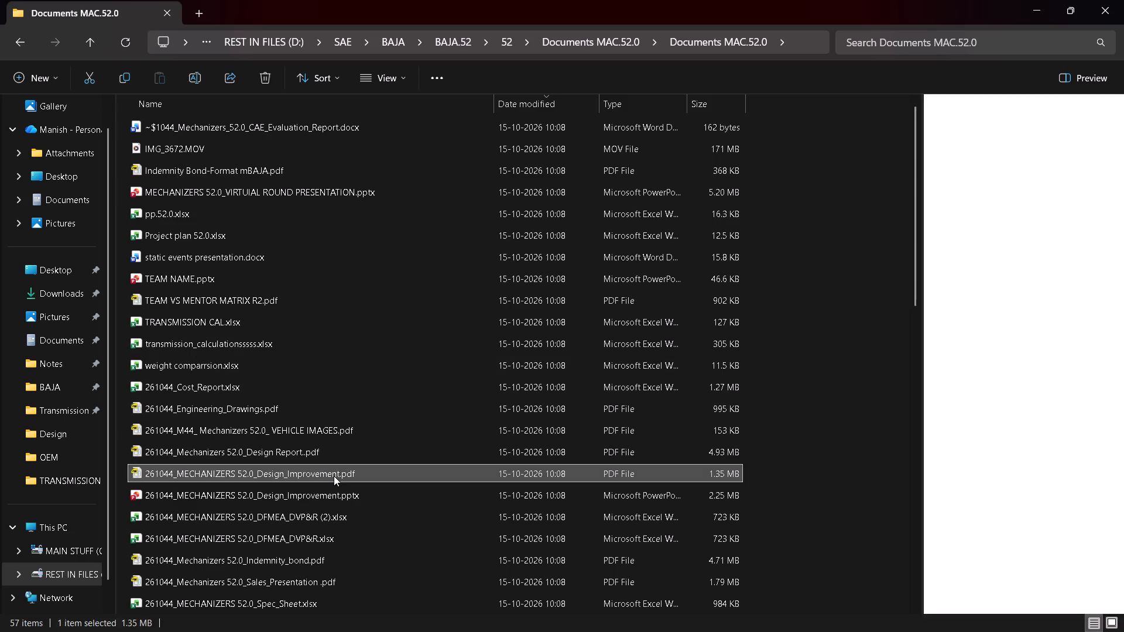
Examine the Ergonomics slide on page 3 of the 2026 Design Improvement PDF, including its figures and their placement.
scroll(488, 281, down, 20)
scroll(488, 281, down, 15)
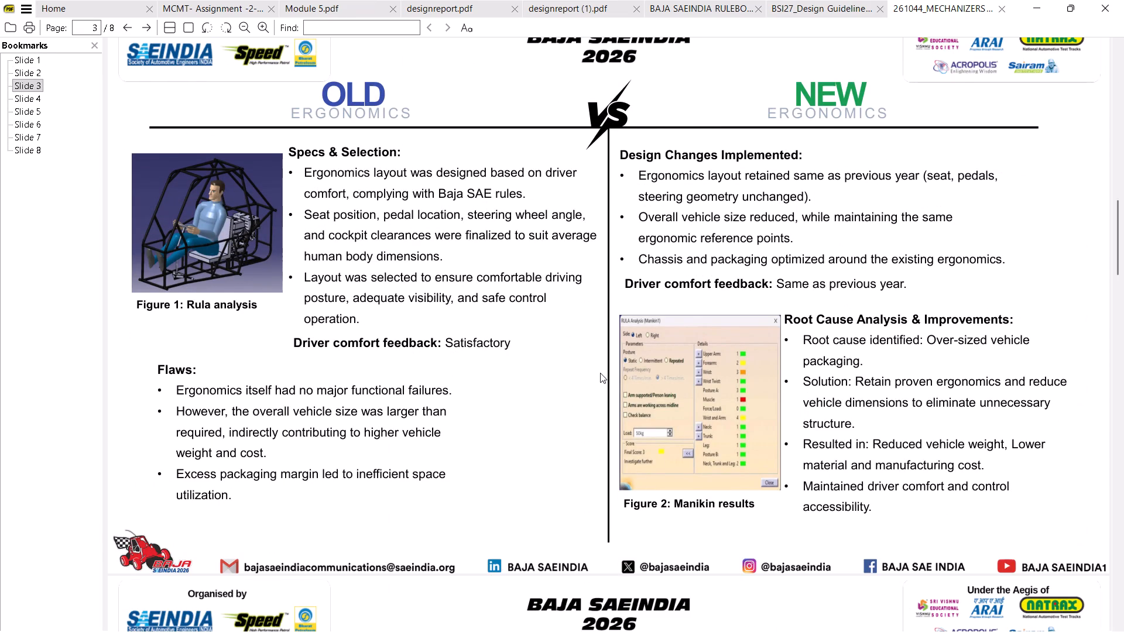
scroll(728, 386, up, 2)
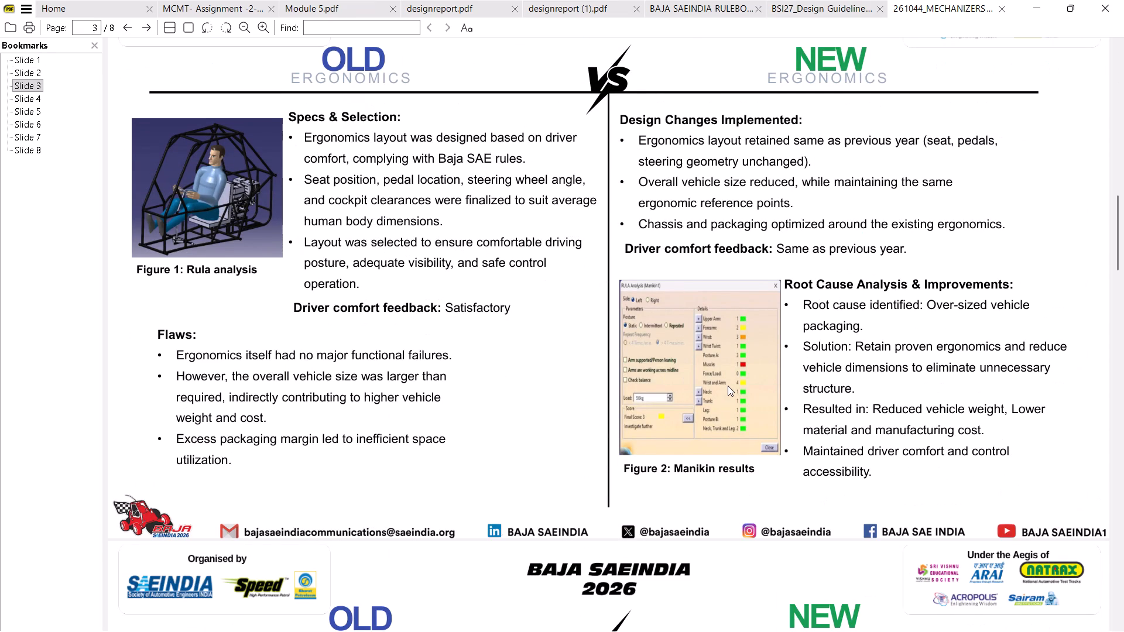
scroll(728, 386, down, 11)
scroll(728, 386, up, 13)
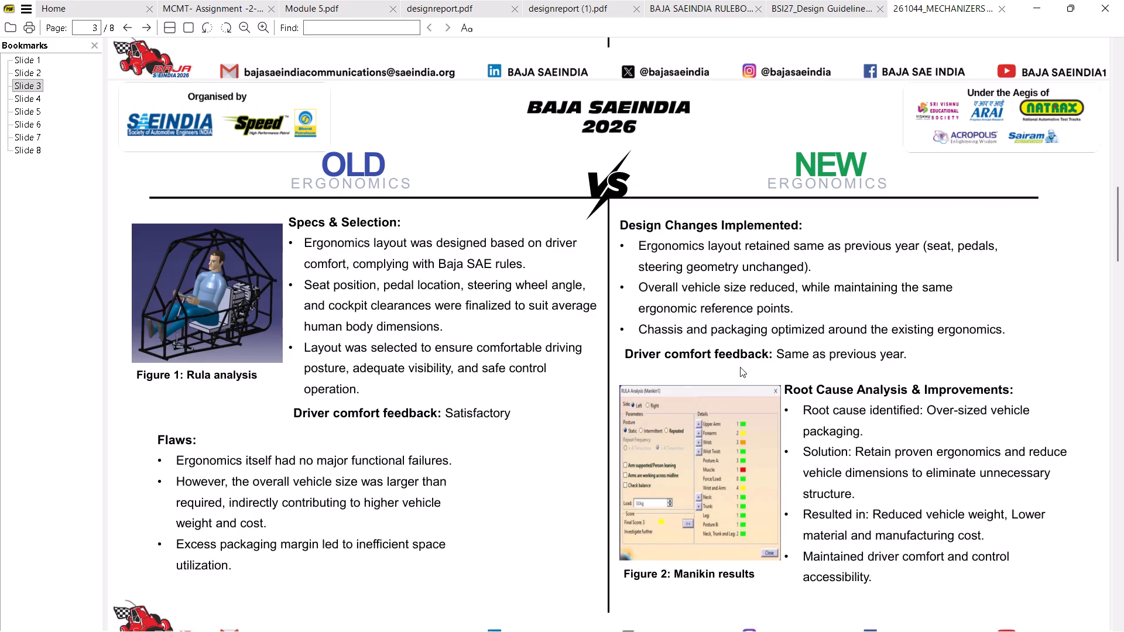
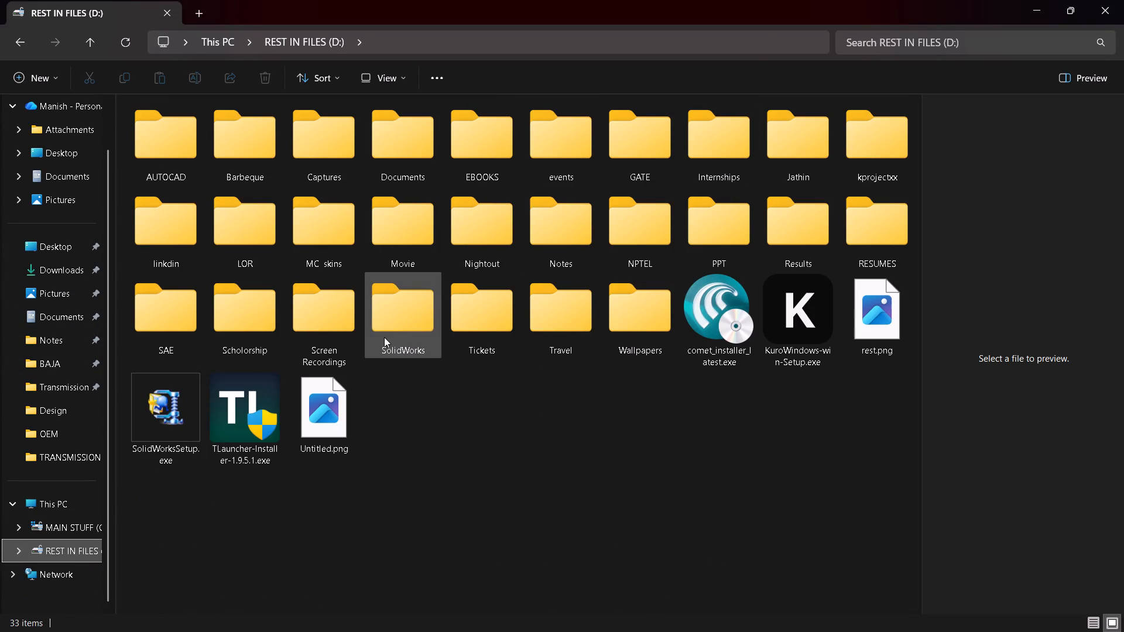
Open the Screen Recordings folder on the D: drive.
double_click(315, 322)
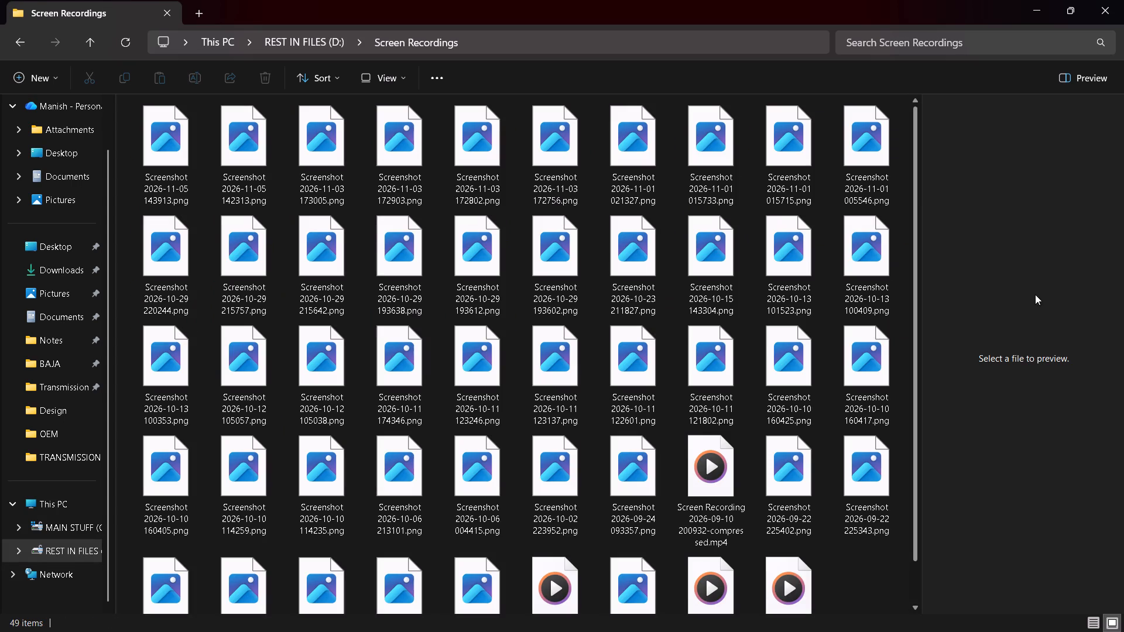
Browse the newest screenshots, starting at Screenshot 2026-11-05 143913.png, for roll cage views with the seated driver manikin, and close the viewer.
click(155, 150)
click(159, 145)
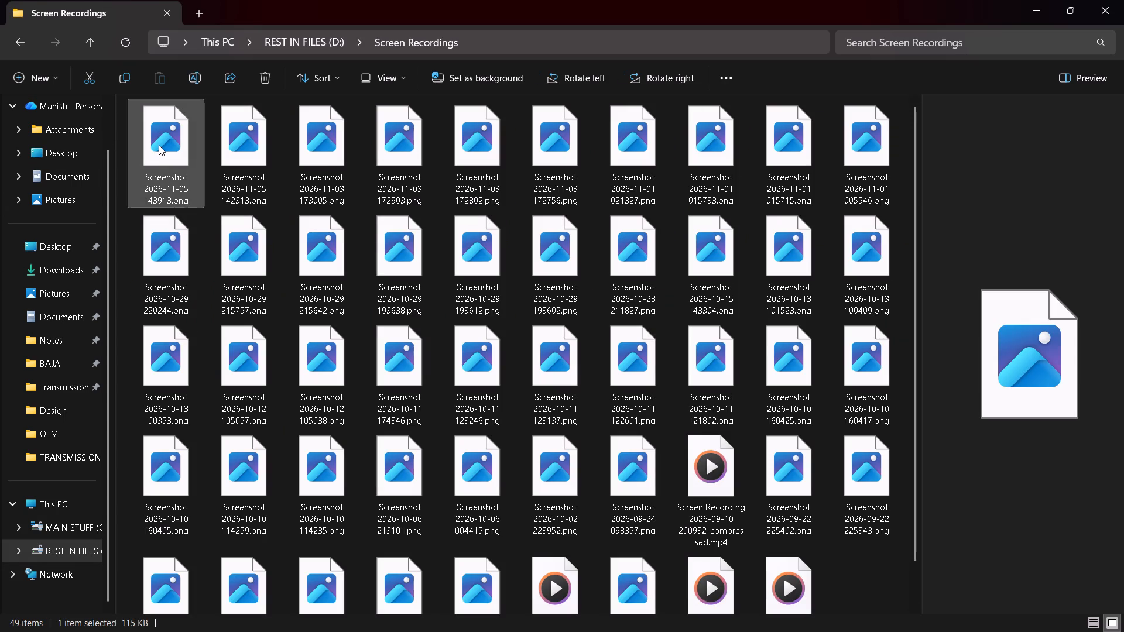
double_click(163, 136)
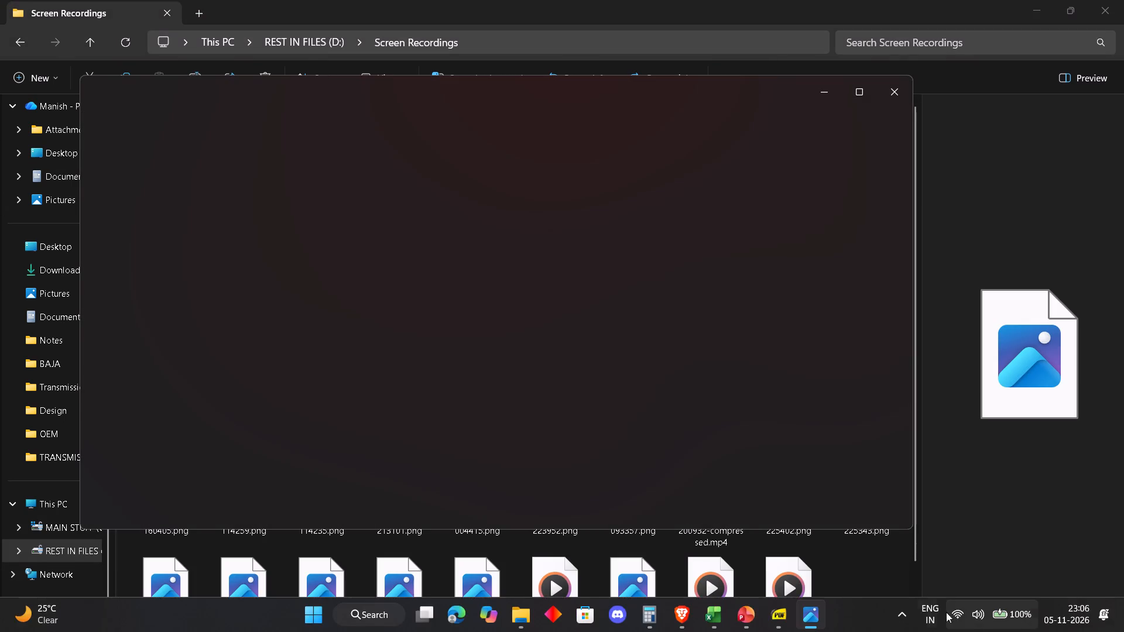
key(Right)
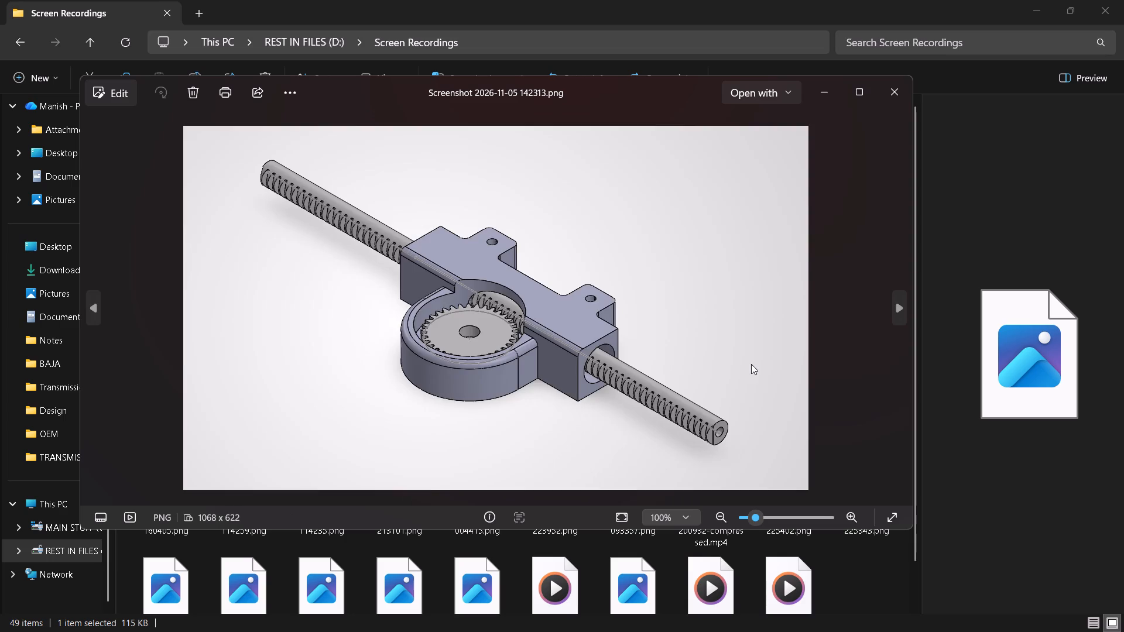
key(Right)
key(Right)
key(Right)
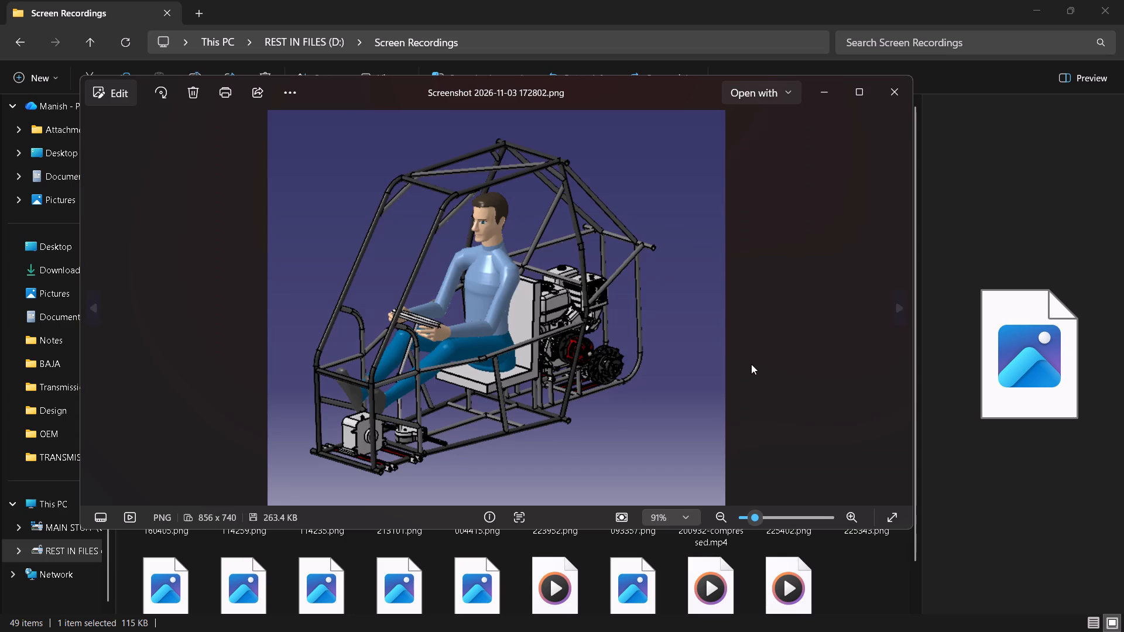
key(Left)
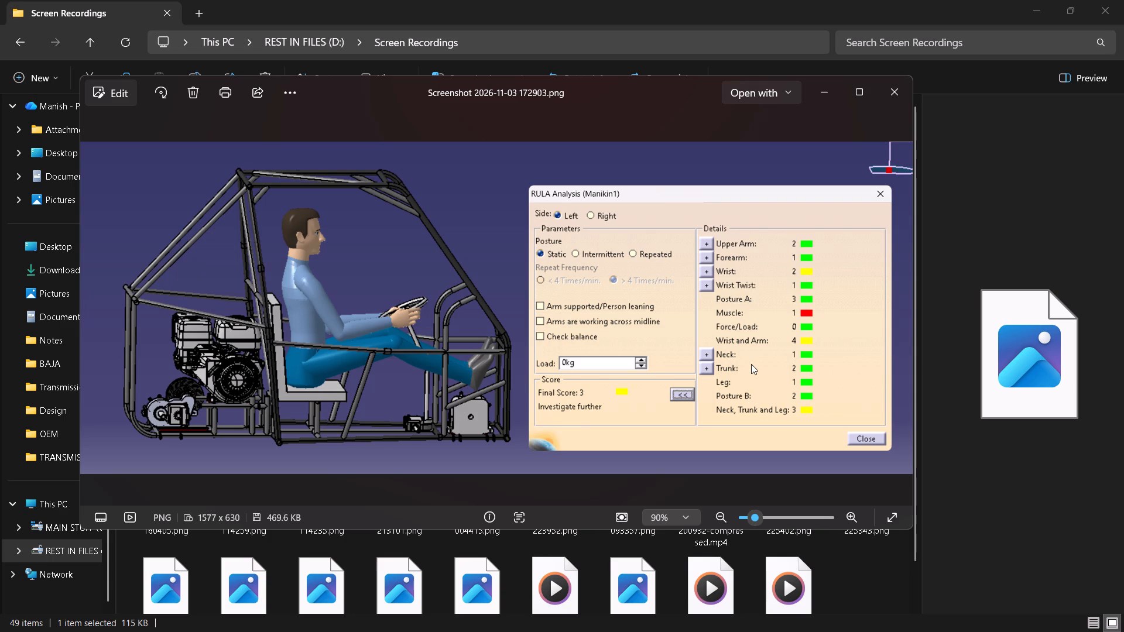
key(Right)
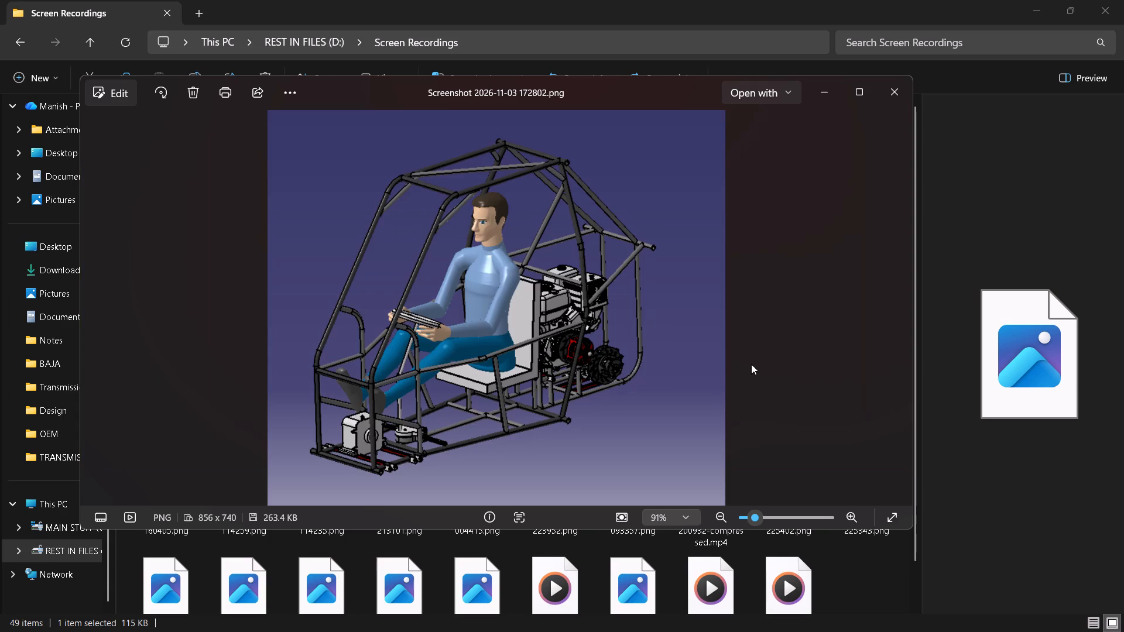
key(Right)
key(Left)
drag(643, 88, 657, 240)
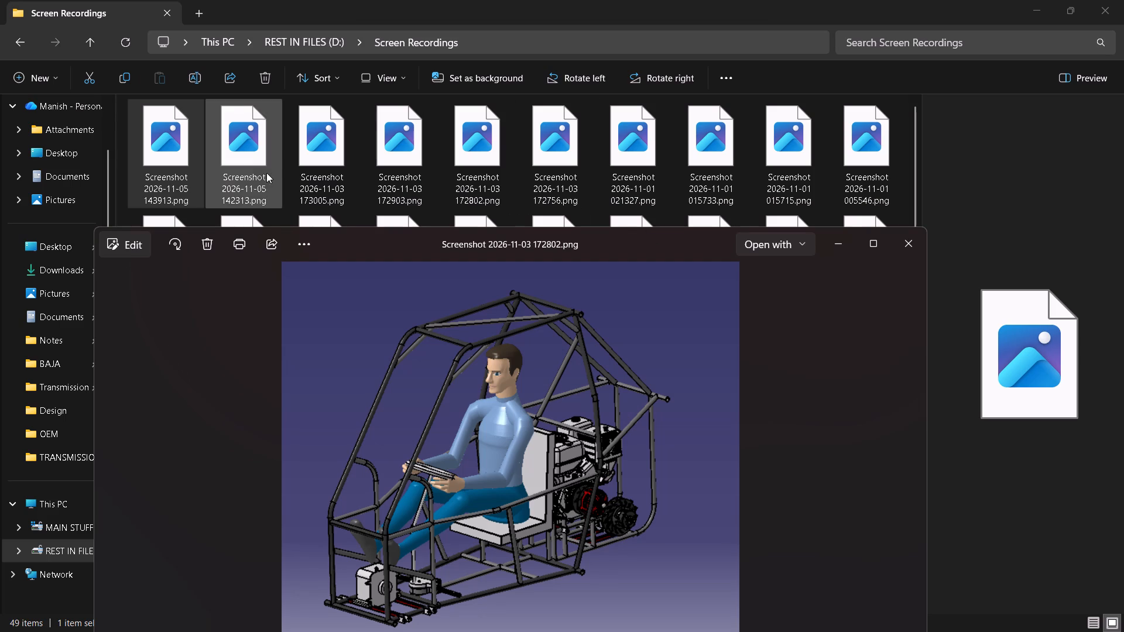
click(910, 238)
Check Screenshot 2026-11-03 172802.png by opening it from the folder, and close the preview.
double_click(457, 139)
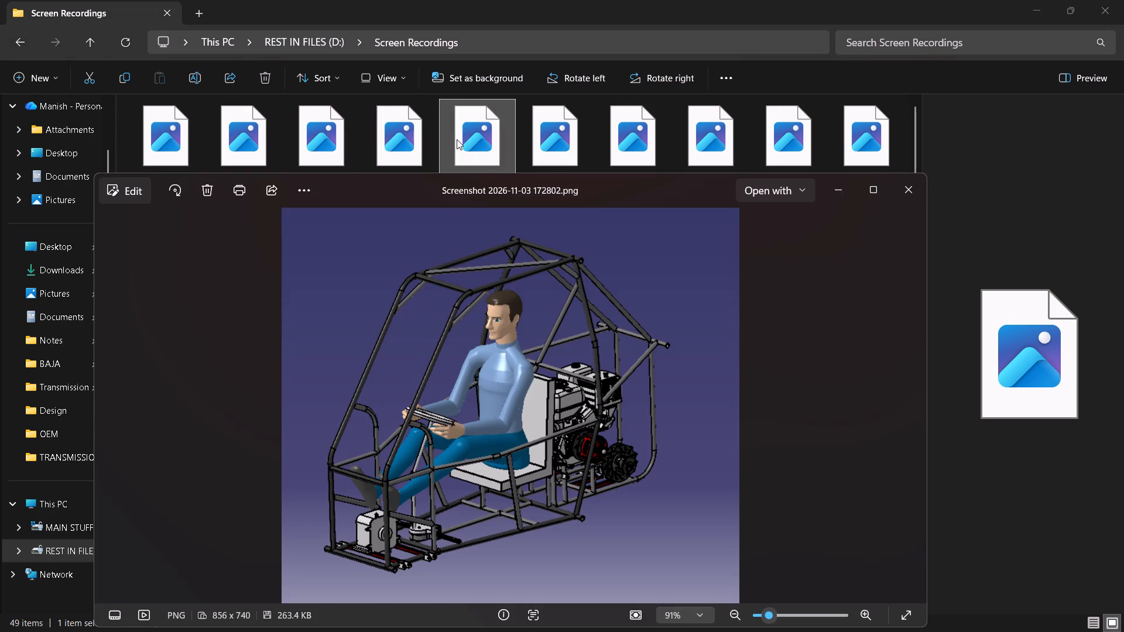
click(917, 200)
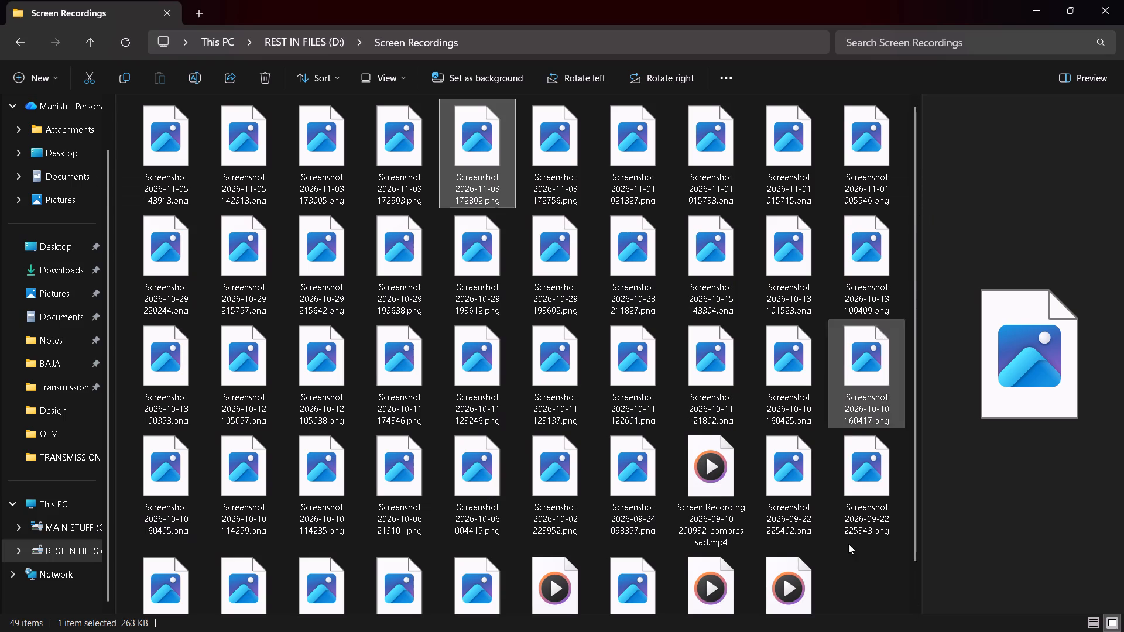
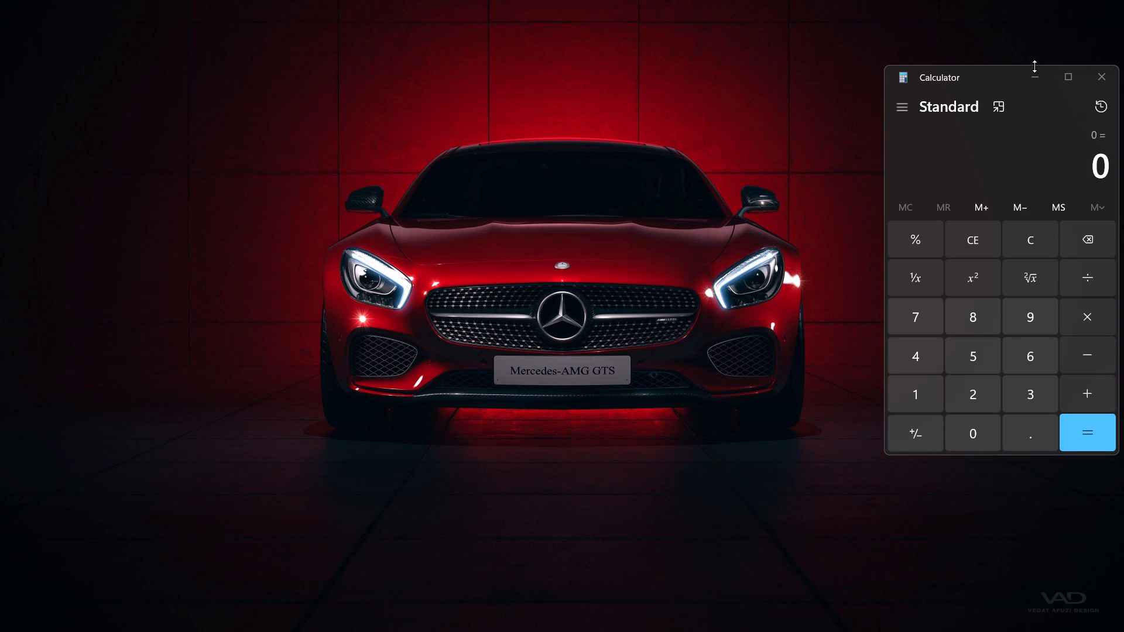
Close the Calculator window.
click(1113, 70)
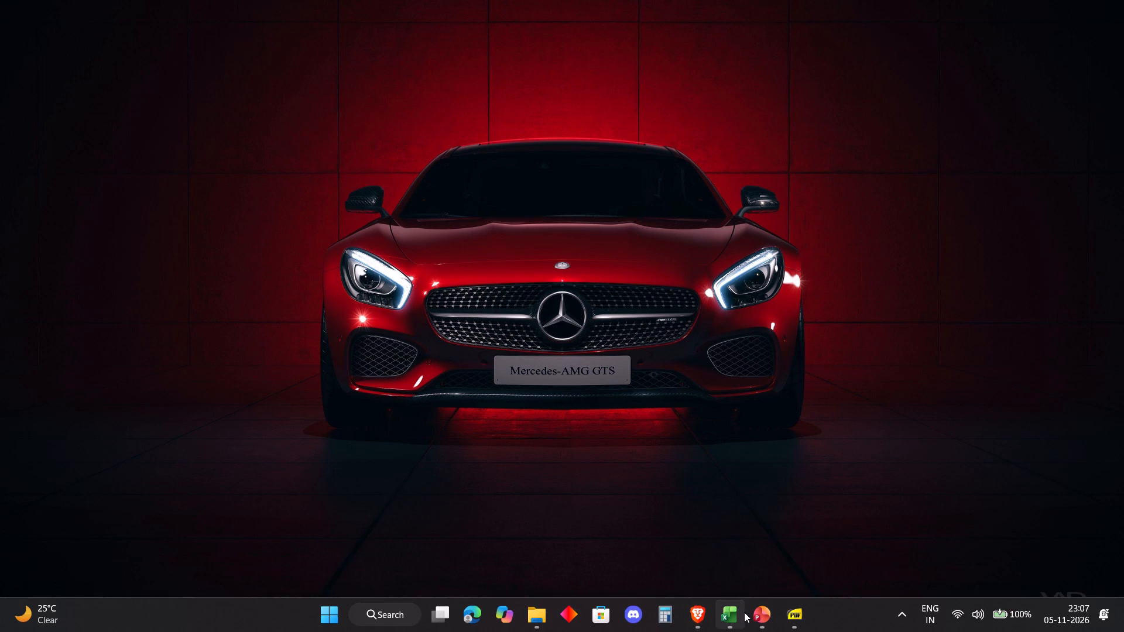
In SumatraPDF, close the assignment, Module 5, design report, 2027 rulebook and design guidelines documents, keeping only the 261044_MECHANIZERS PDF open.
click(781, 612)
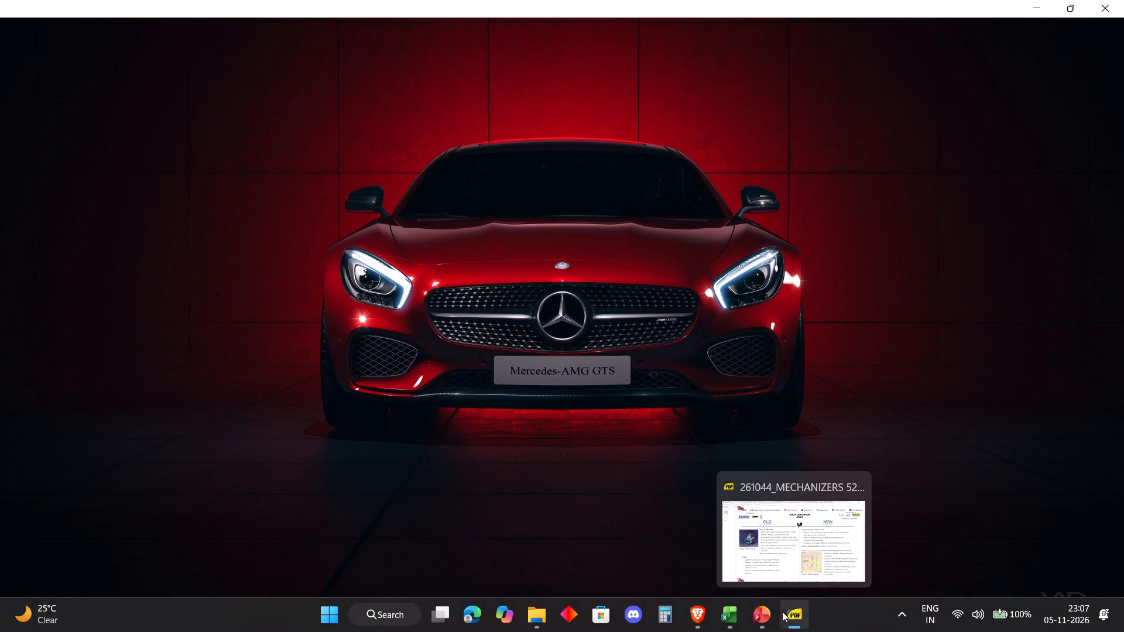
click(273, 8)
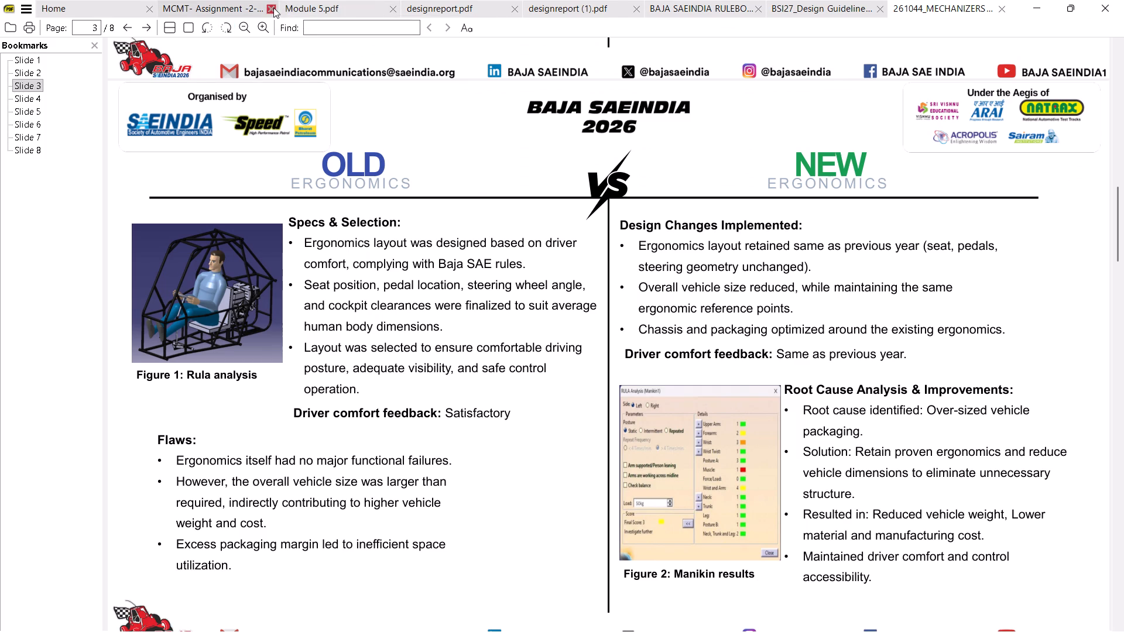
click(305, 9)
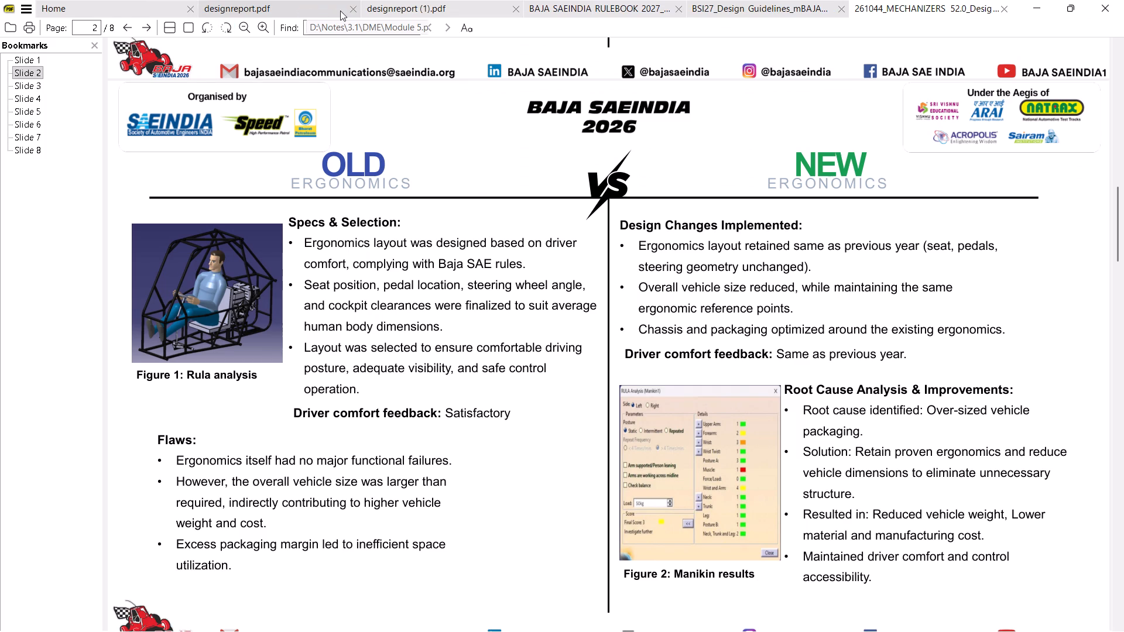
click(352, 12)
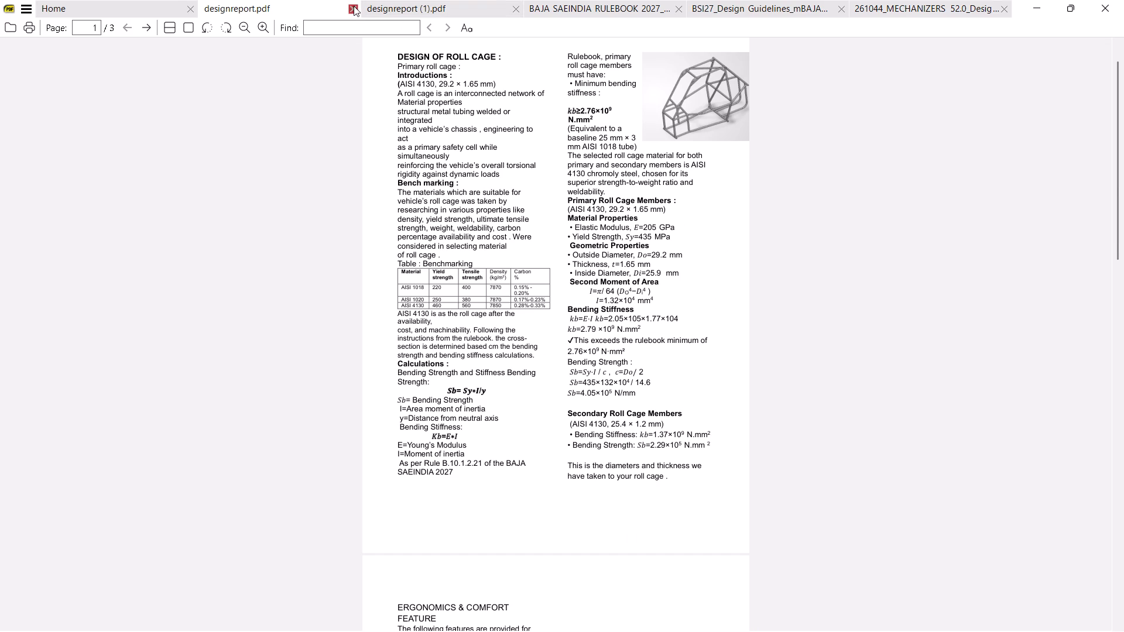
click(354, 6)
click(376, 8)
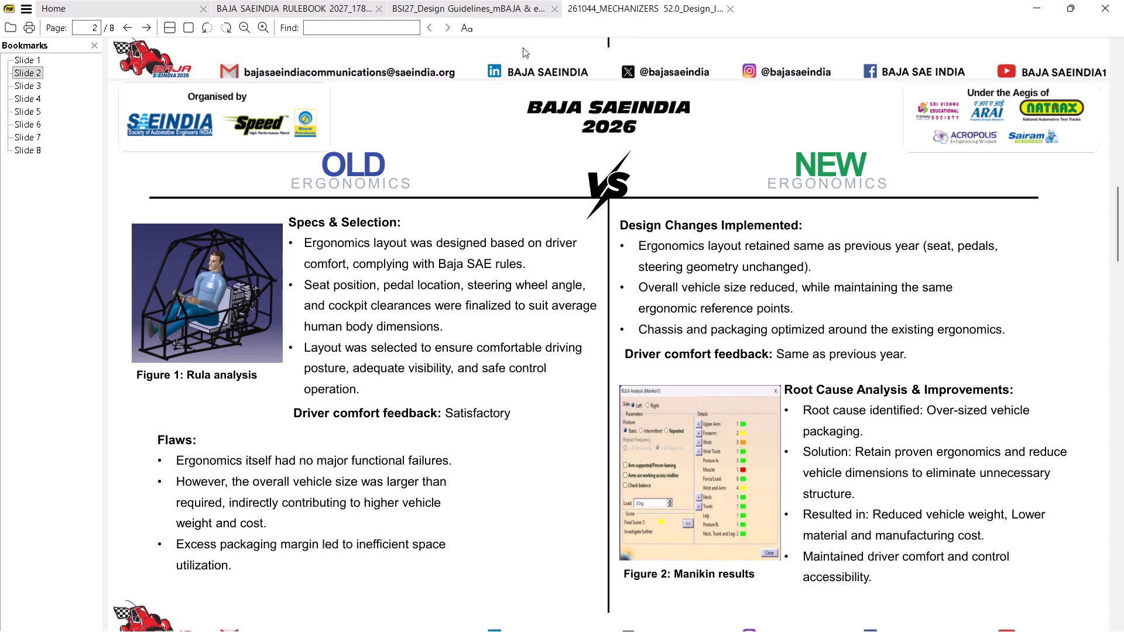
click(383, 12)
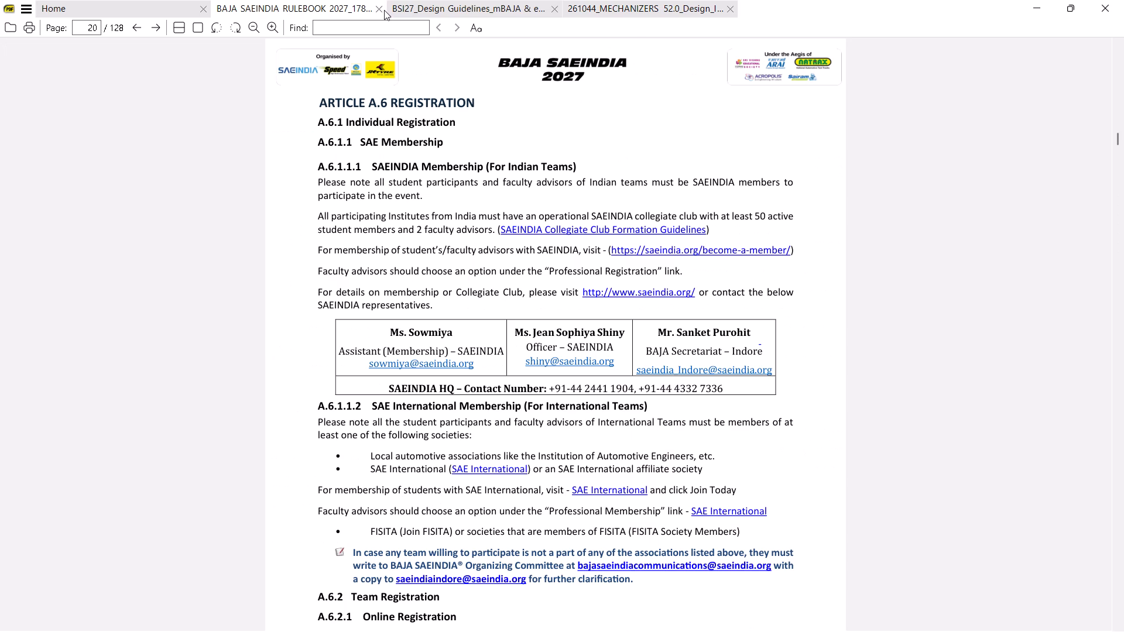
click(381, 9)
click(381, 9)
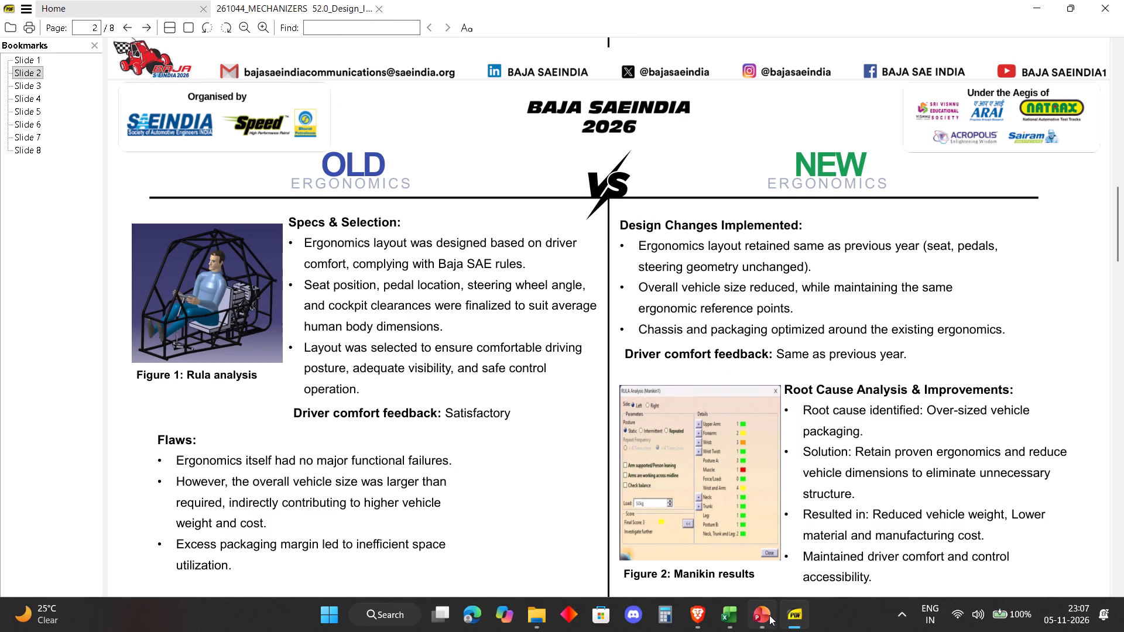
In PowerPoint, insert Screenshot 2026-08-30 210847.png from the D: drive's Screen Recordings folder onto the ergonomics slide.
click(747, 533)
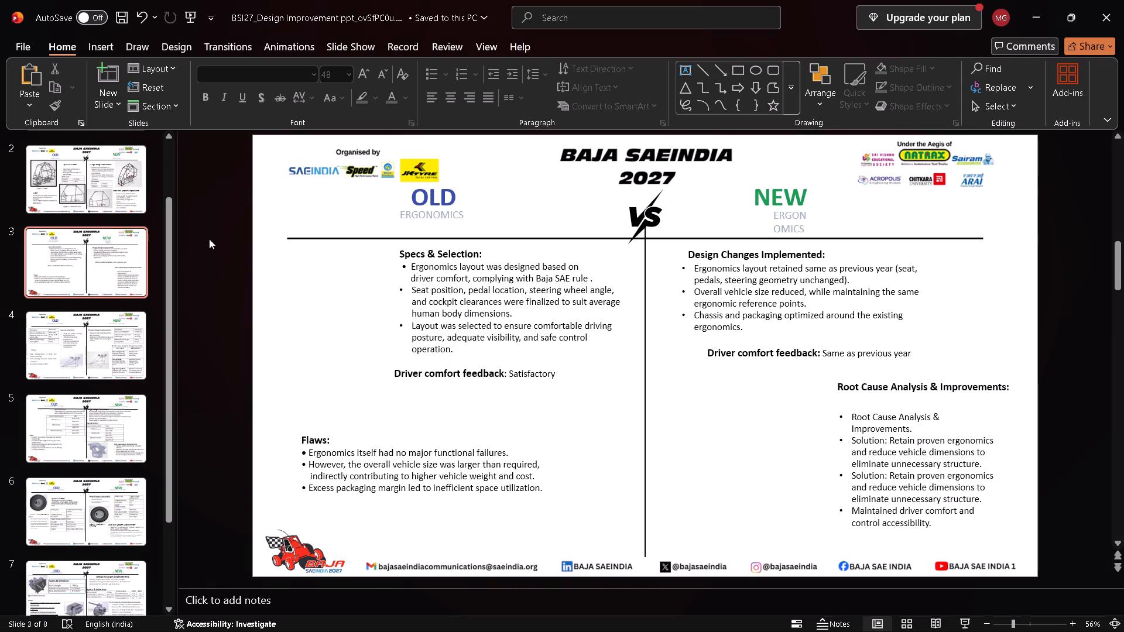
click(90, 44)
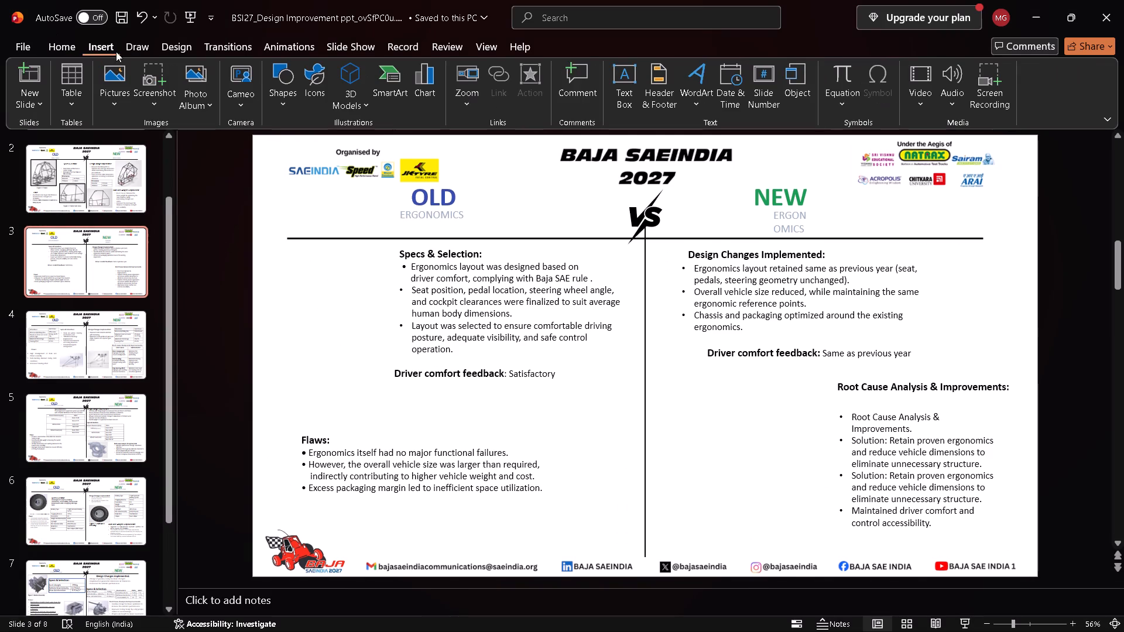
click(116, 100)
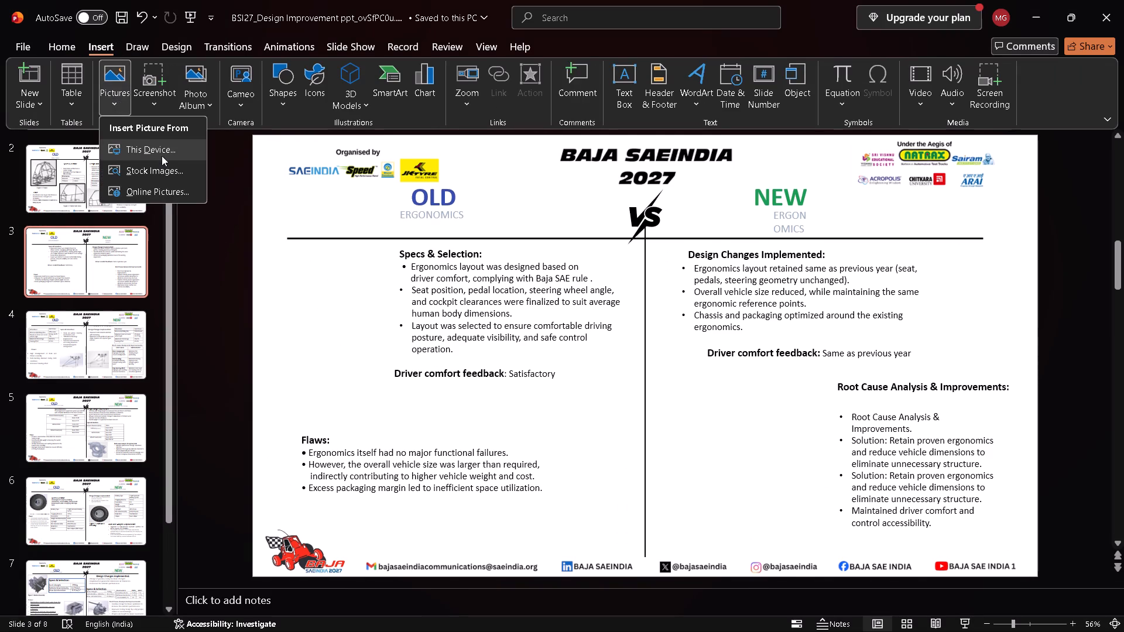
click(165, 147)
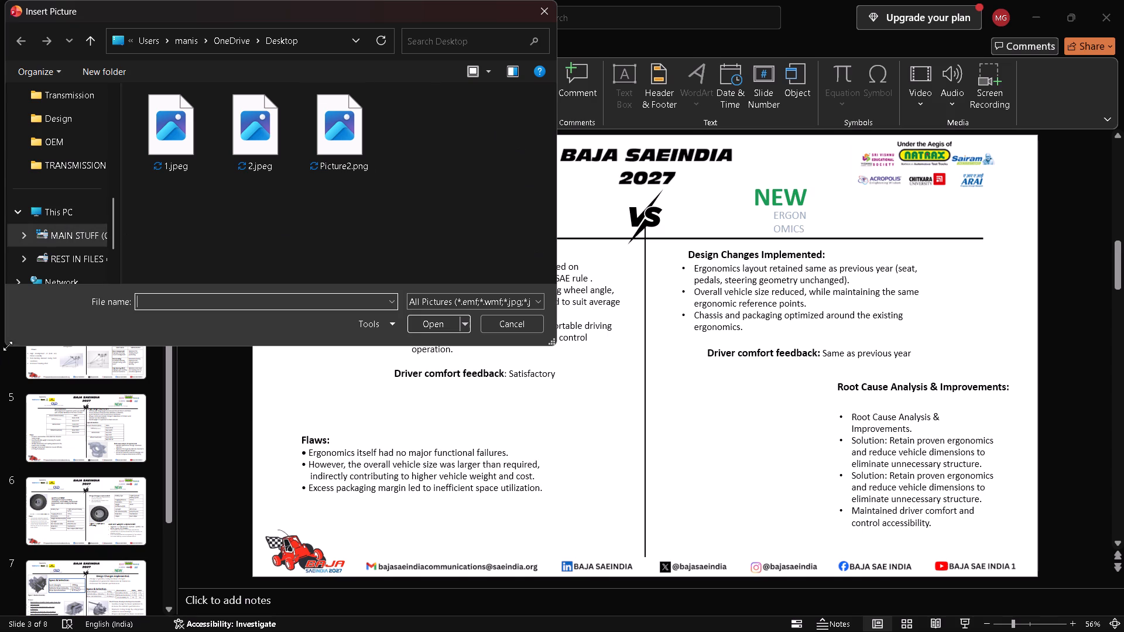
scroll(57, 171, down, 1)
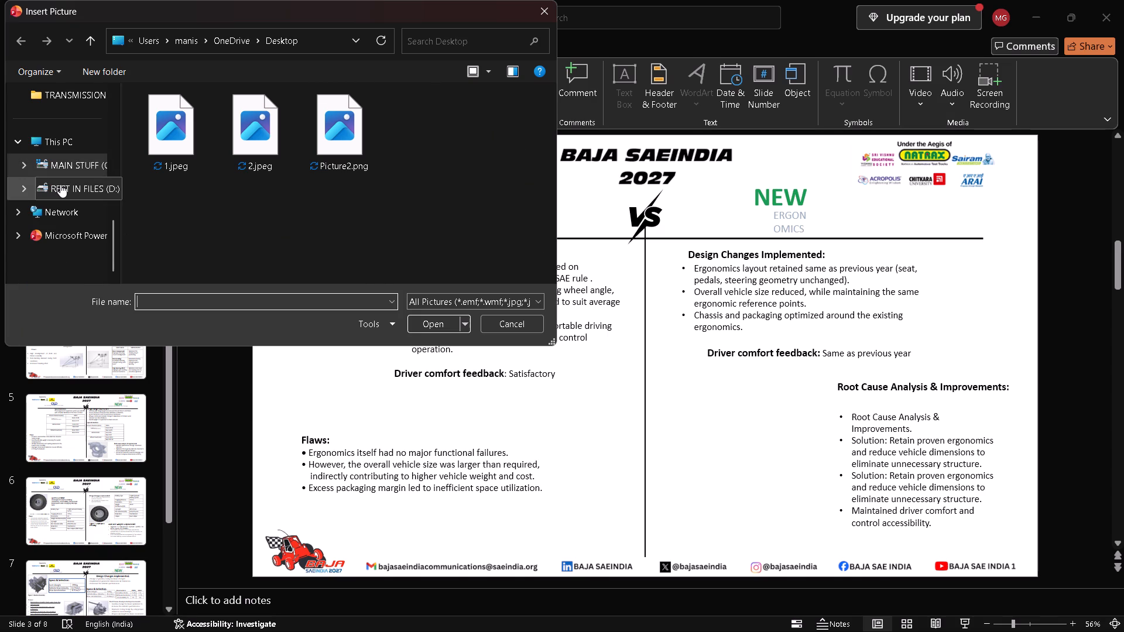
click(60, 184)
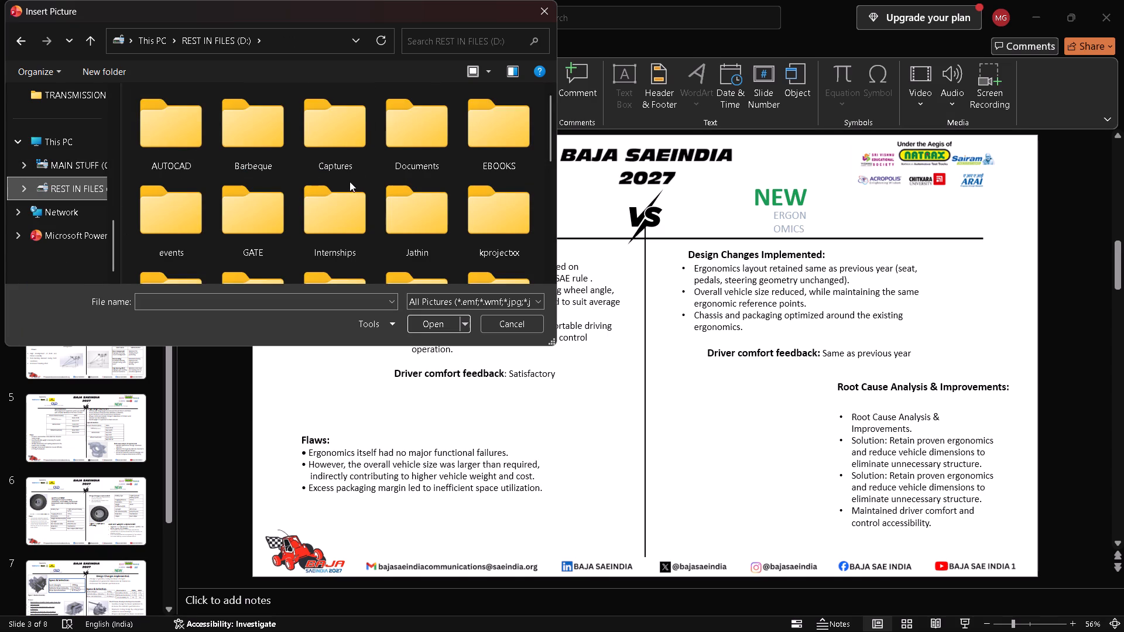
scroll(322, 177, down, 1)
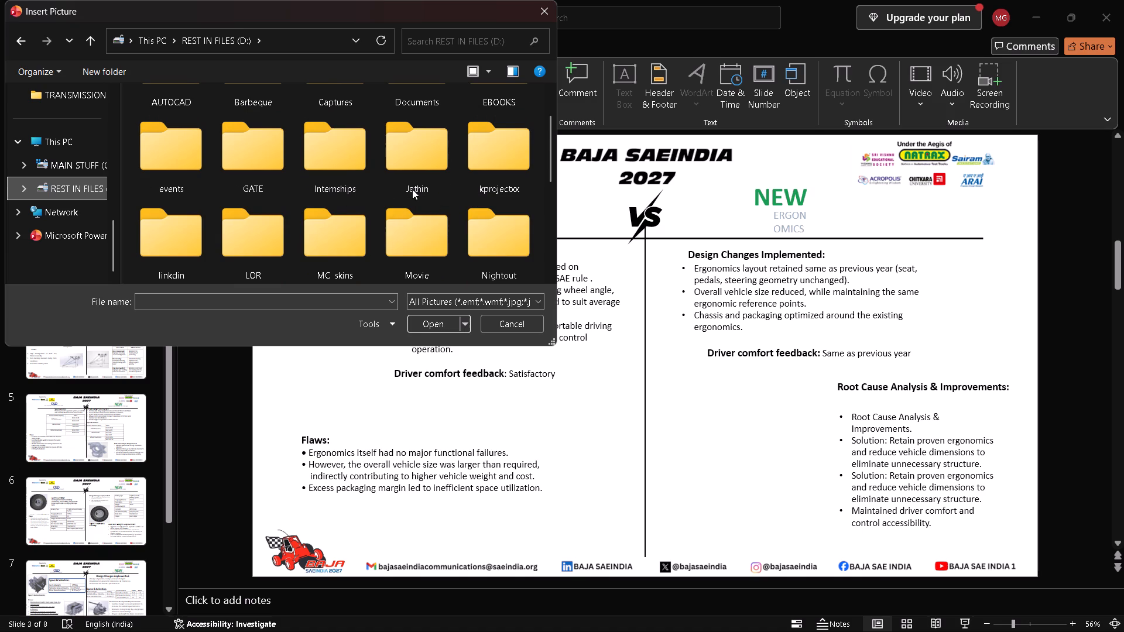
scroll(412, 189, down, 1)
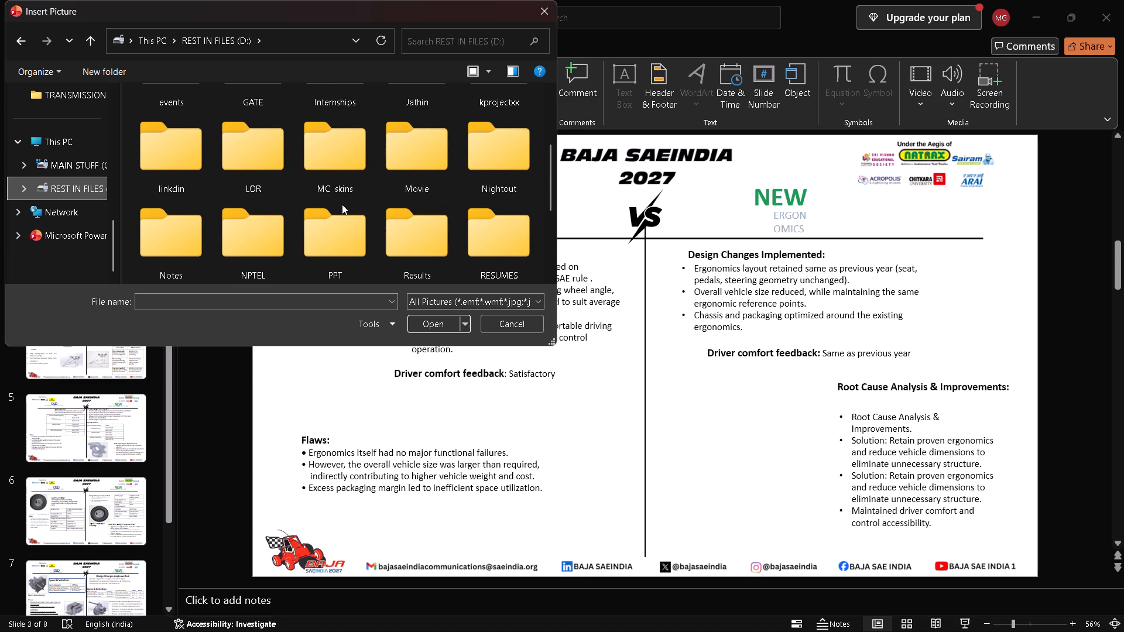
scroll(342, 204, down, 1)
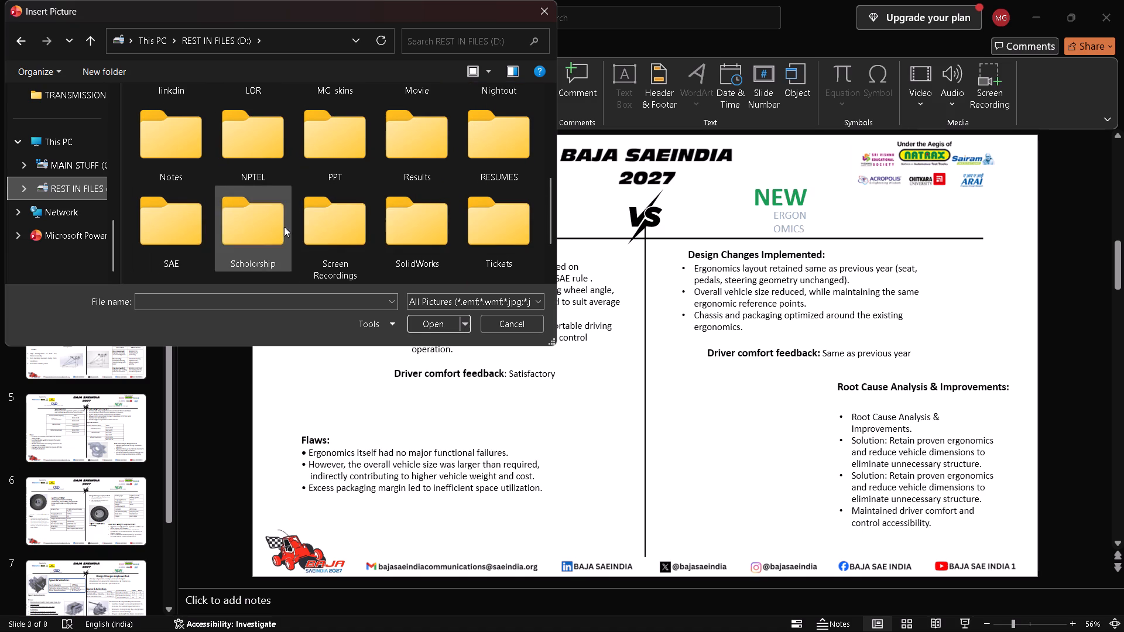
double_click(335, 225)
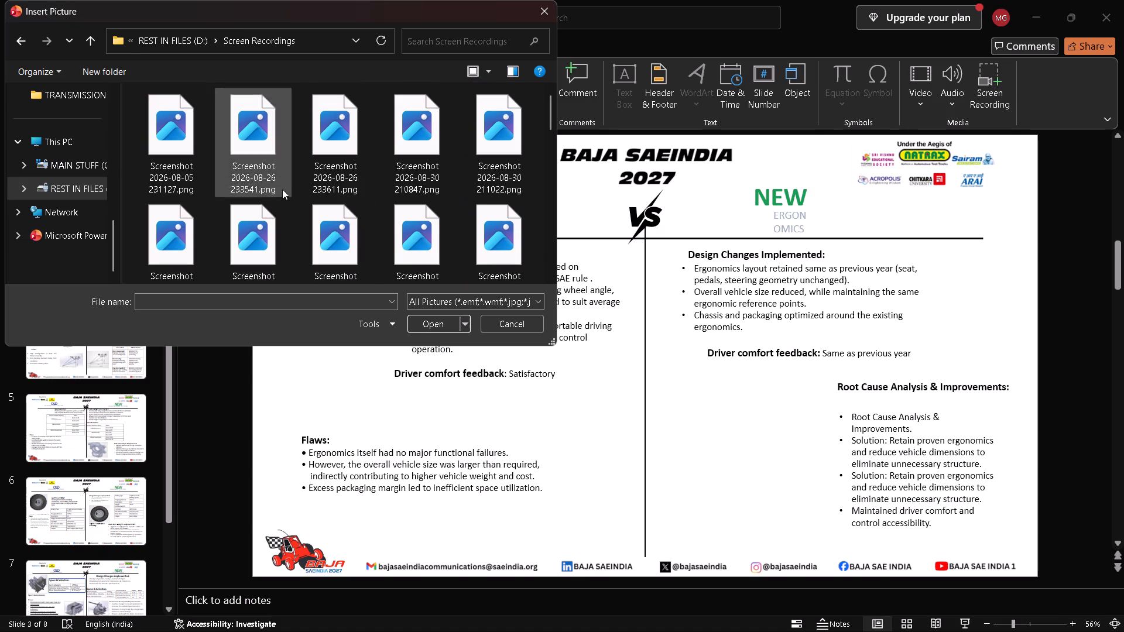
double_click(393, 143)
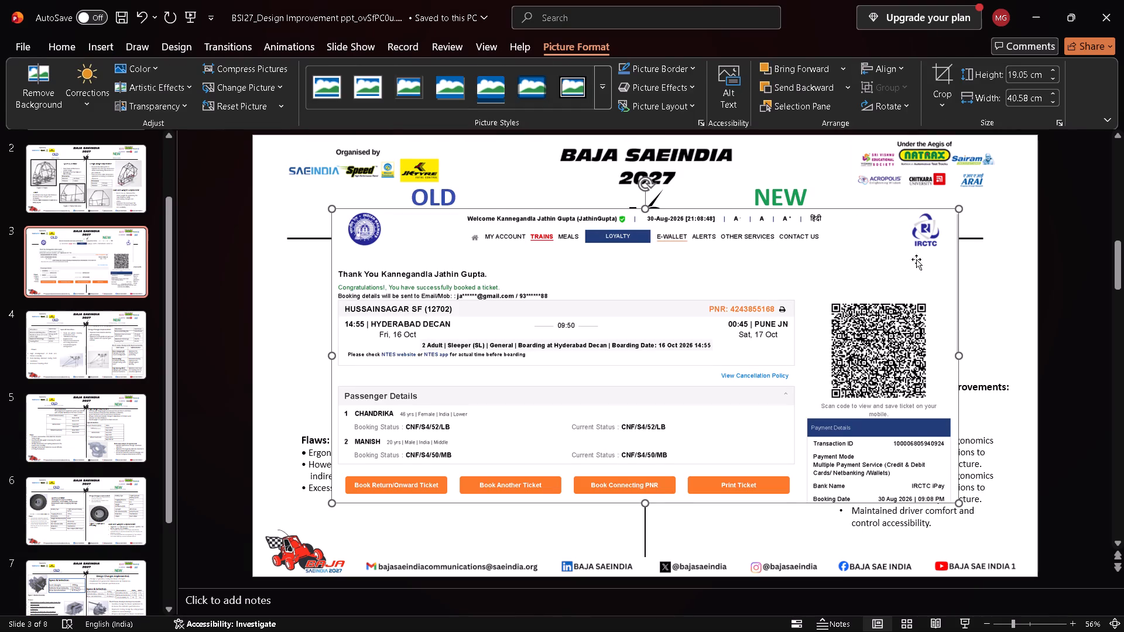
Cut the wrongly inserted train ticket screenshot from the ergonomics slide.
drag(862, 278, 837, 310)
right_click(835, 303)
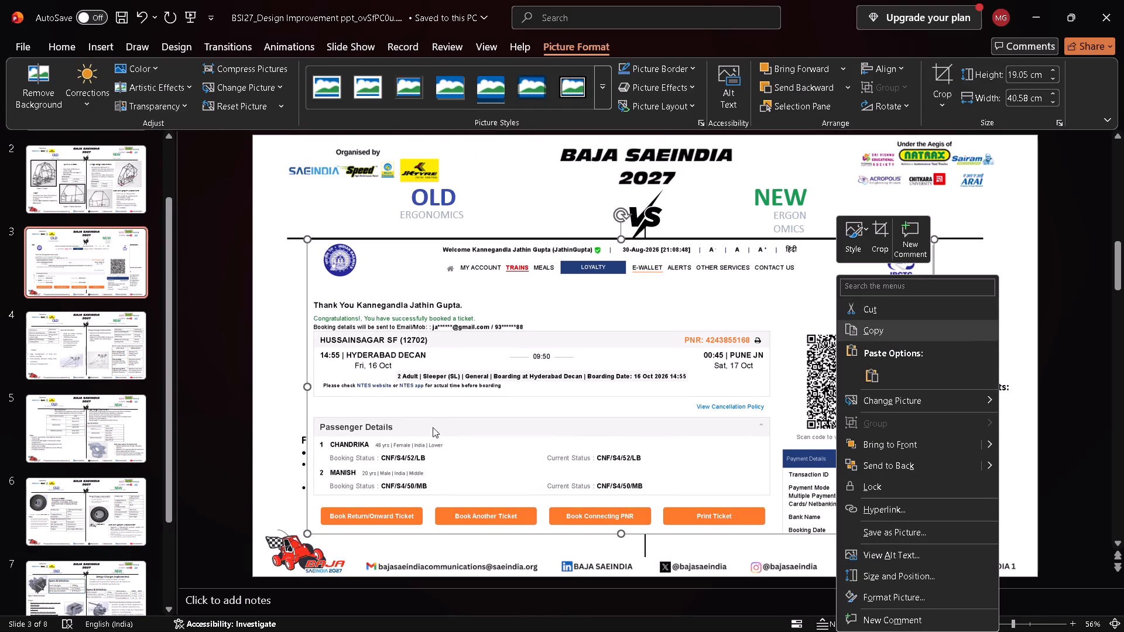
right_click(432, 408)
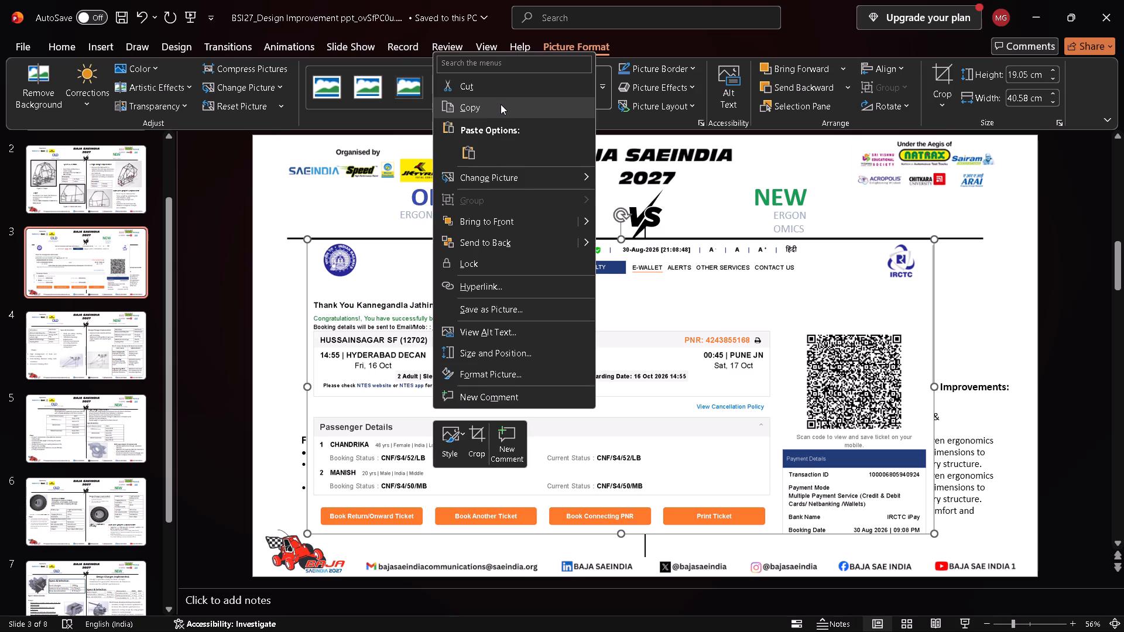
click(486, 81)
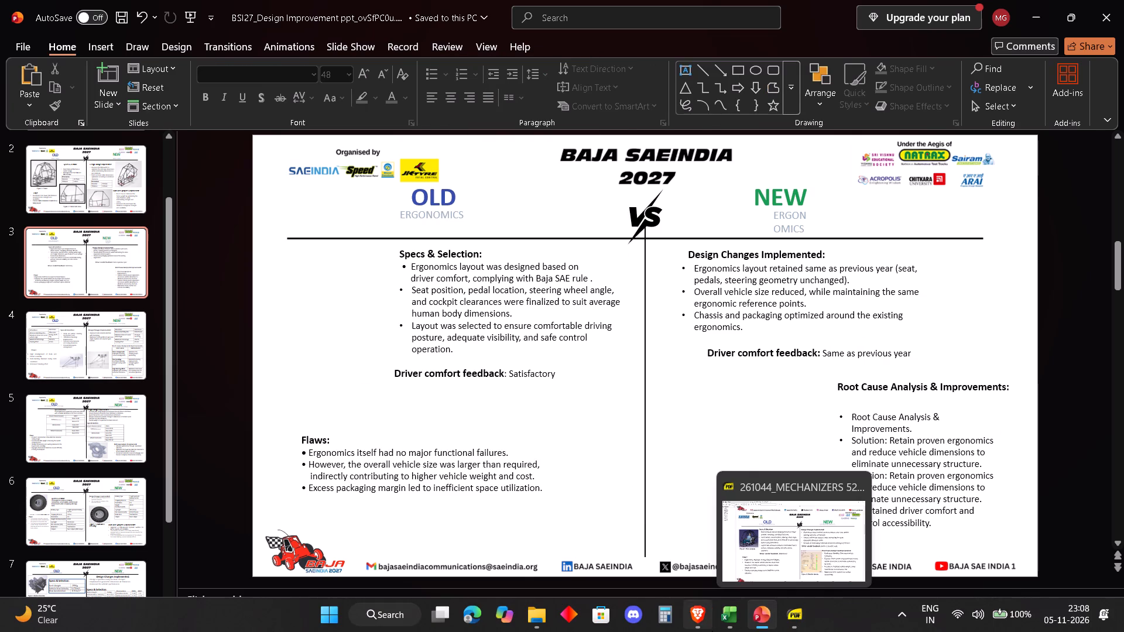
In File Explorer, copy Screenshot 2026-11-03 172802.png from the Screen Recordings folder, and minimize the folder and its photo preview.
click(543, 617)
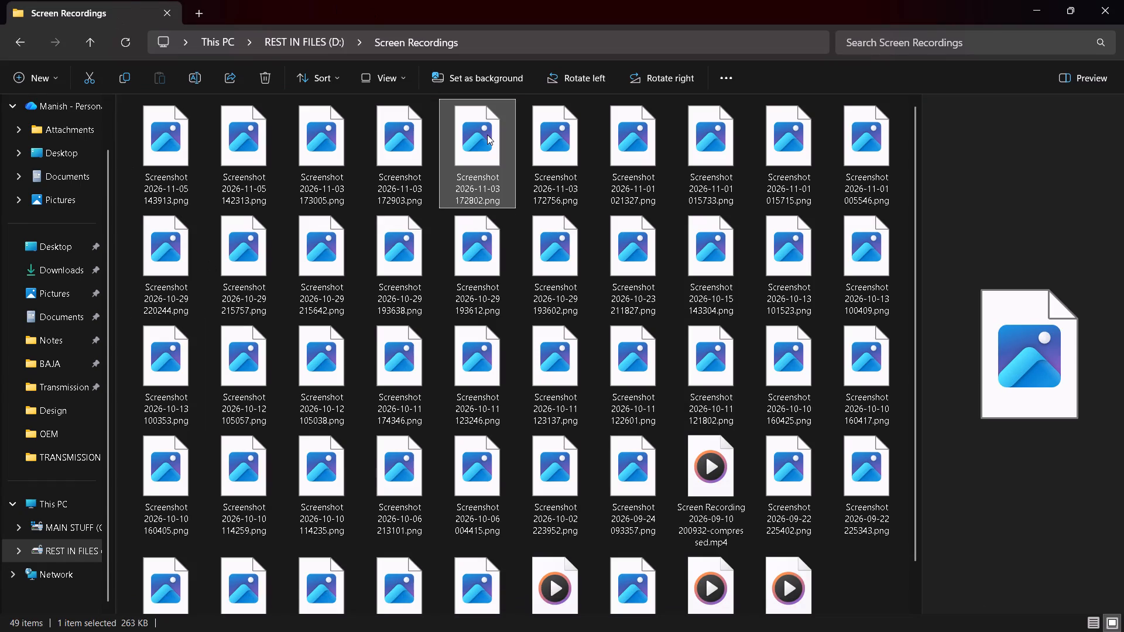
double_click(487, 135)
right_click(479, 140)
click(126, 81)
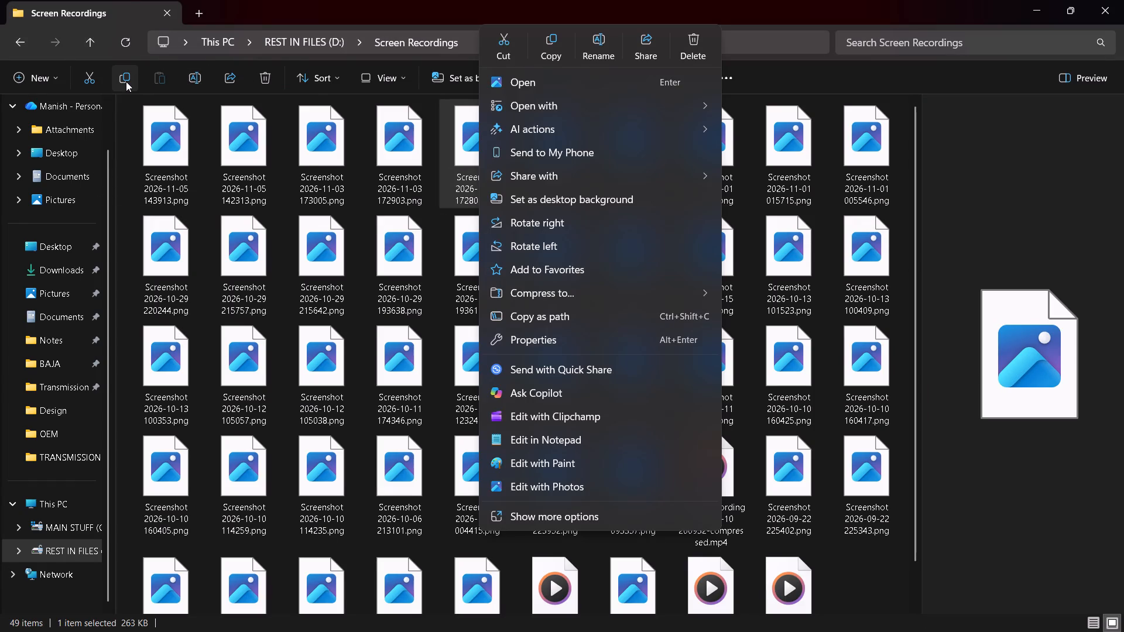
click(738, 0)
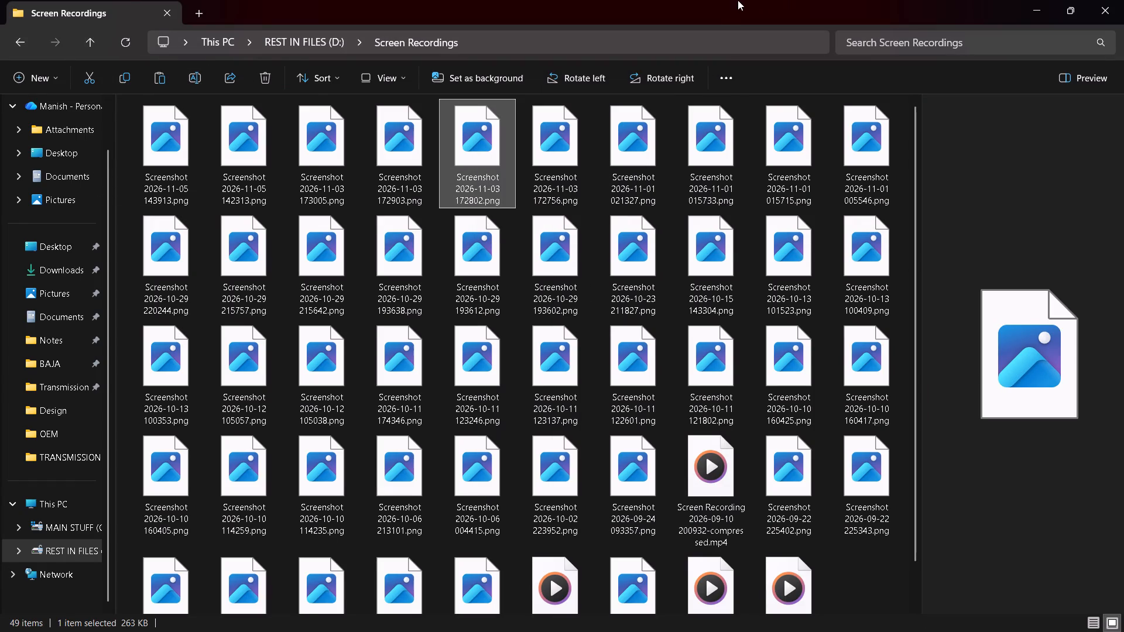
click(1028, 8)
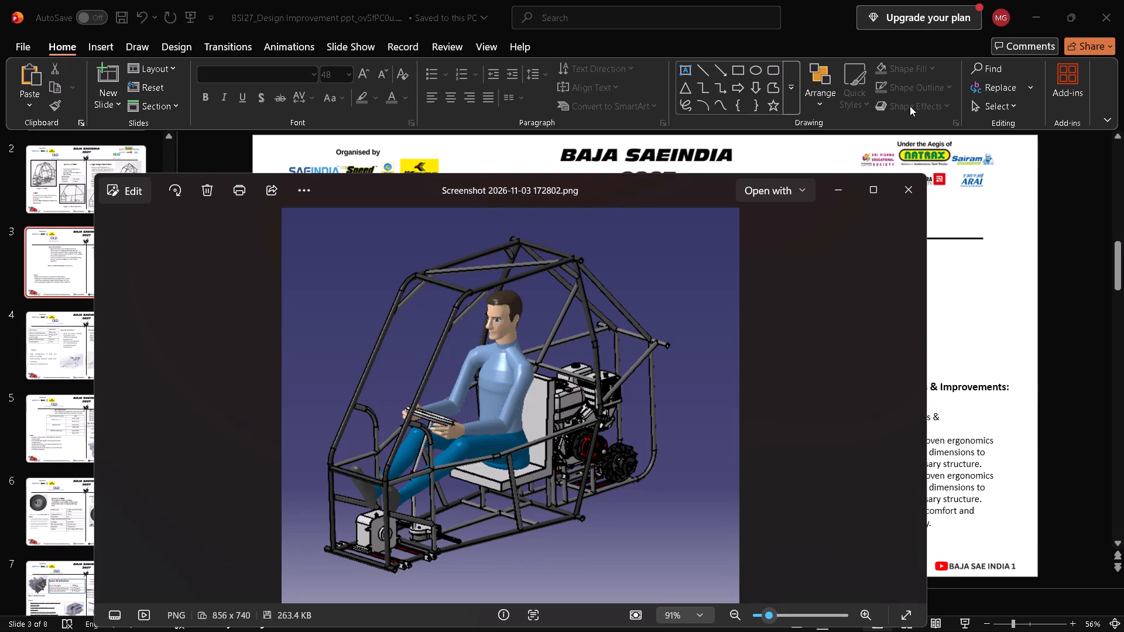
click(841, 198)
Paste the copied roll cage manikin screenshot onto slide 3 and move it into the OLD ergonomics half, along the slide's left edge.
right_click(671, 432)
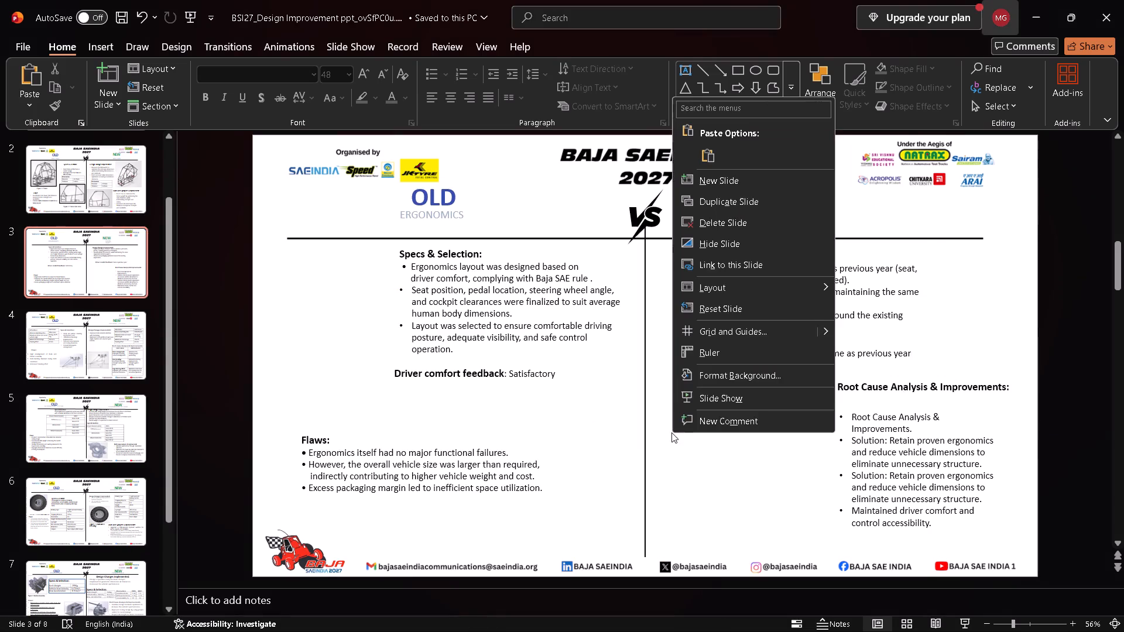
click(710, 160)
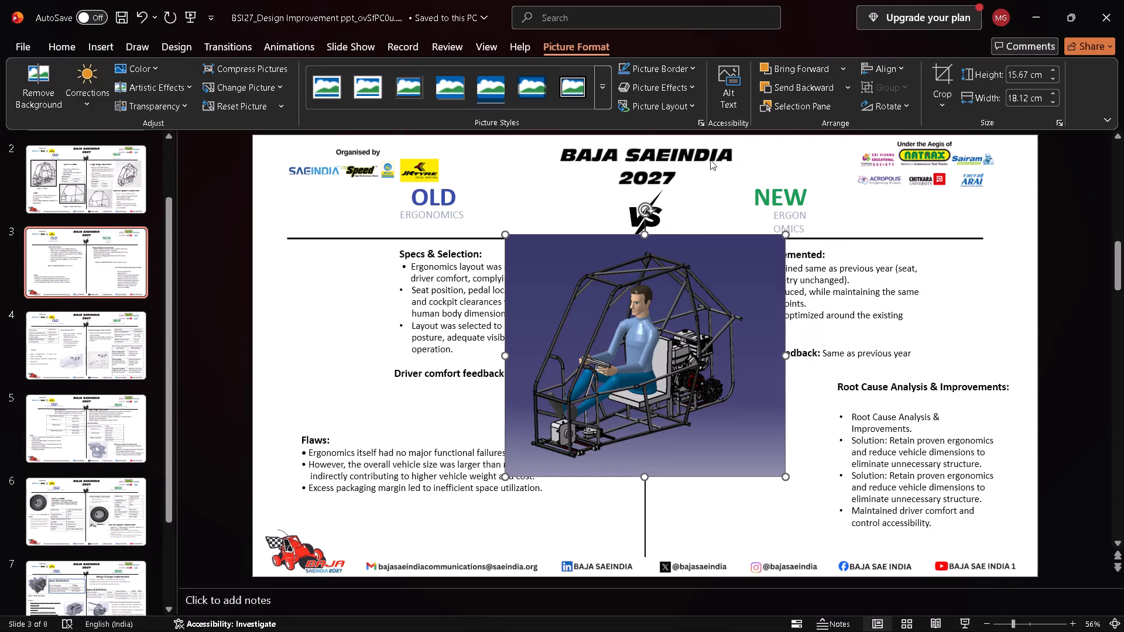
drag(647, 329, 402, 288)
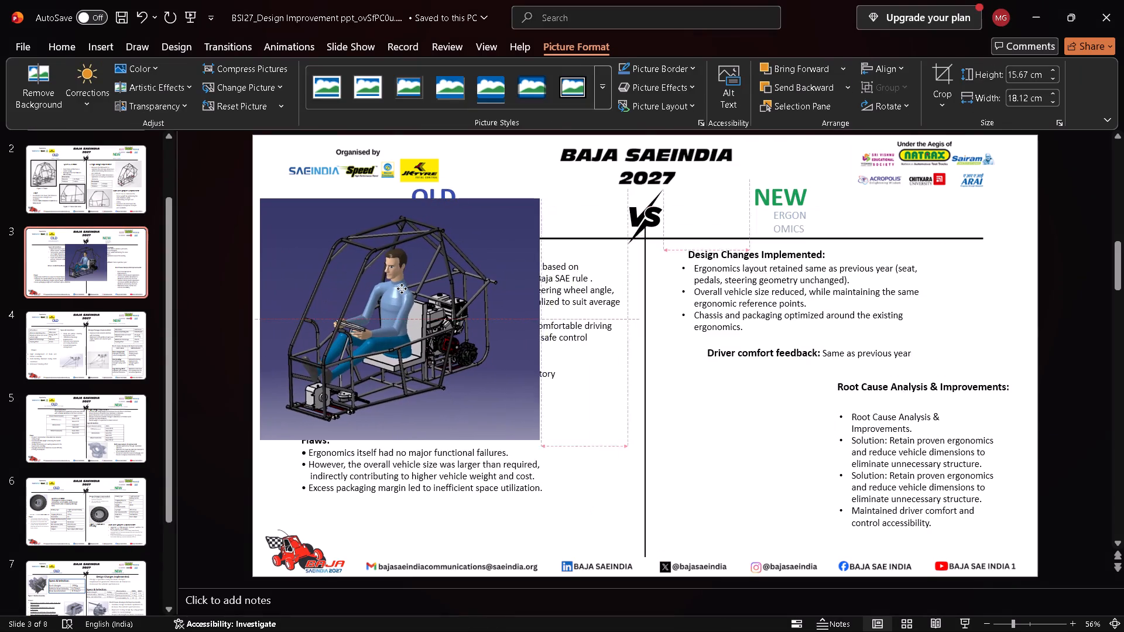
drag(402, 288, 398, 311)
Shrink the manikin picture on slide 3 proportionally from its lower right corner so it ends above the Flaws heading, and deselect it.
scroll(430, 322, up, 2)
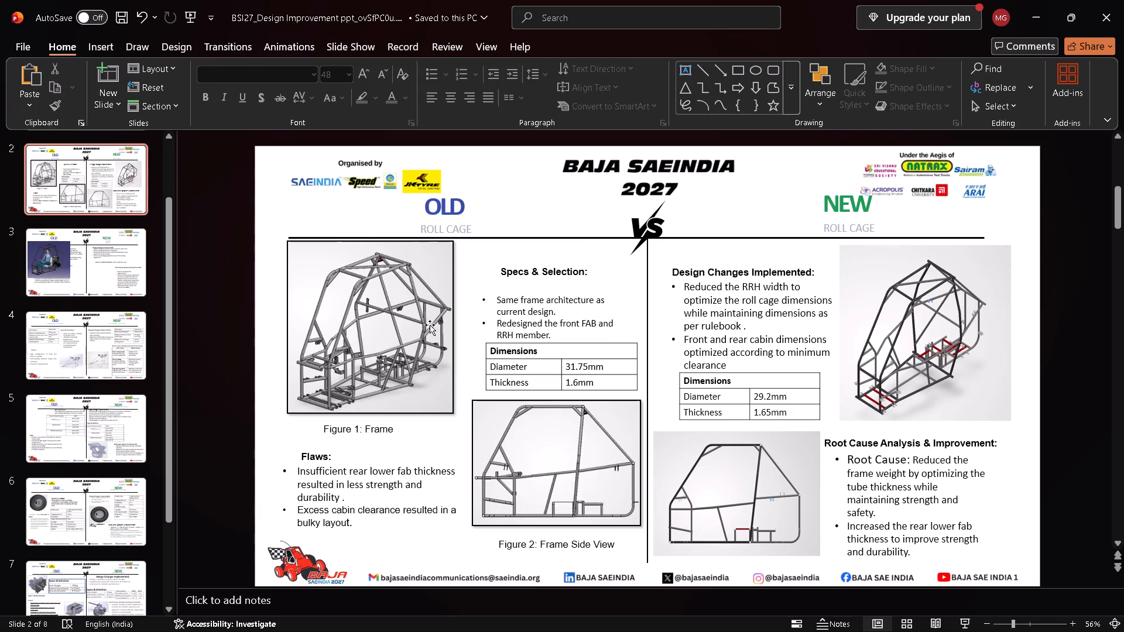
click(79, 260)
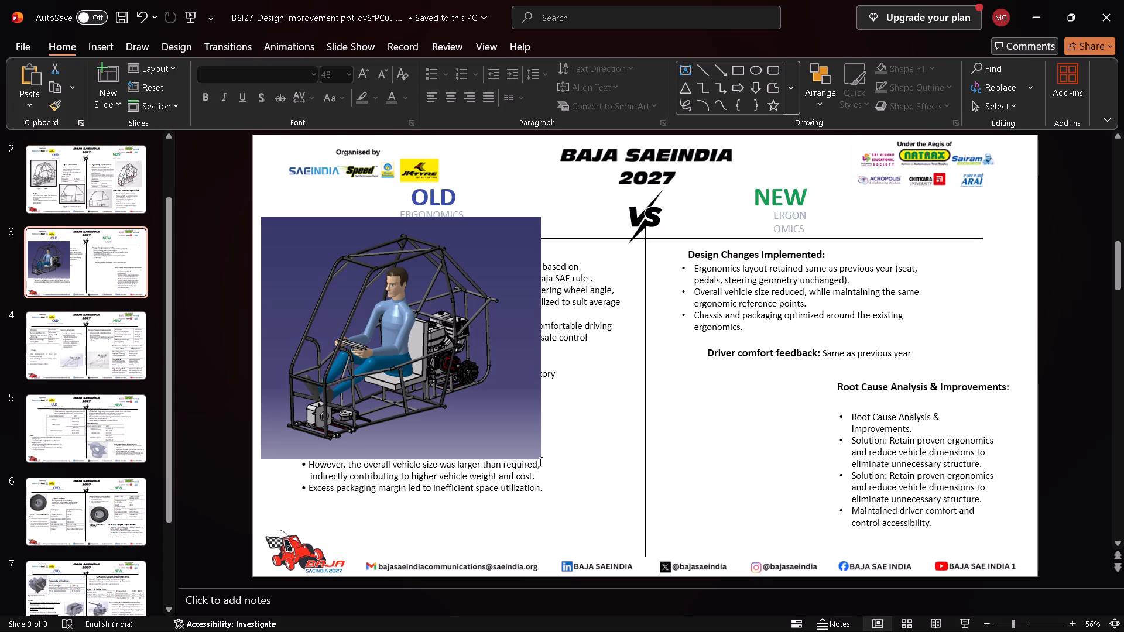
click(526, 438)
drag(542, 457, 534, 441)
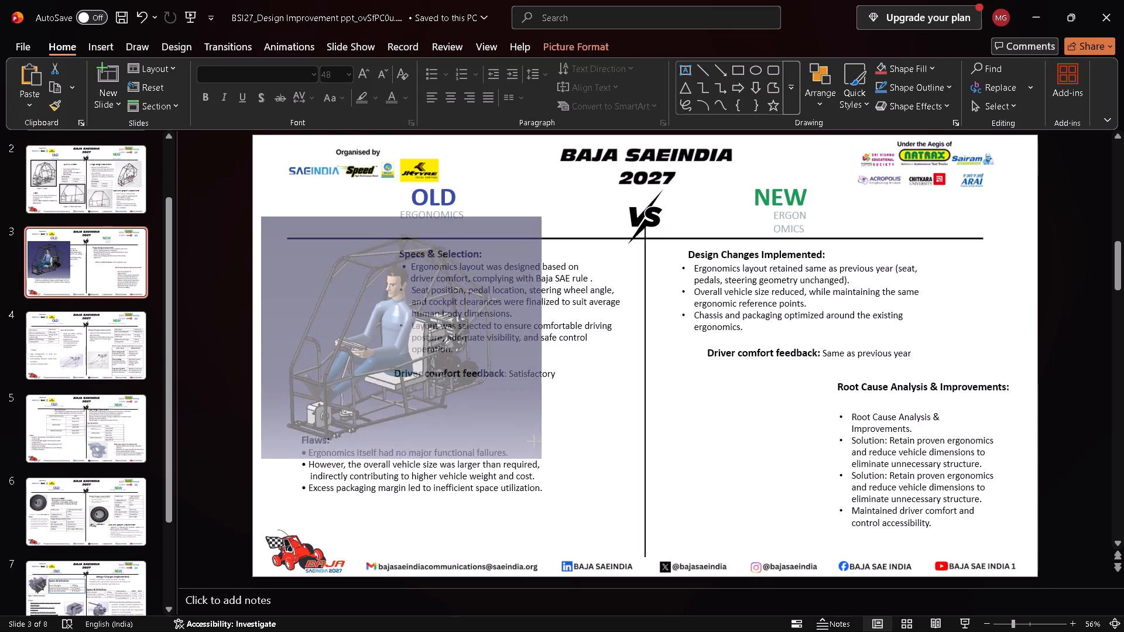
drag(534, 441, 474, 377)
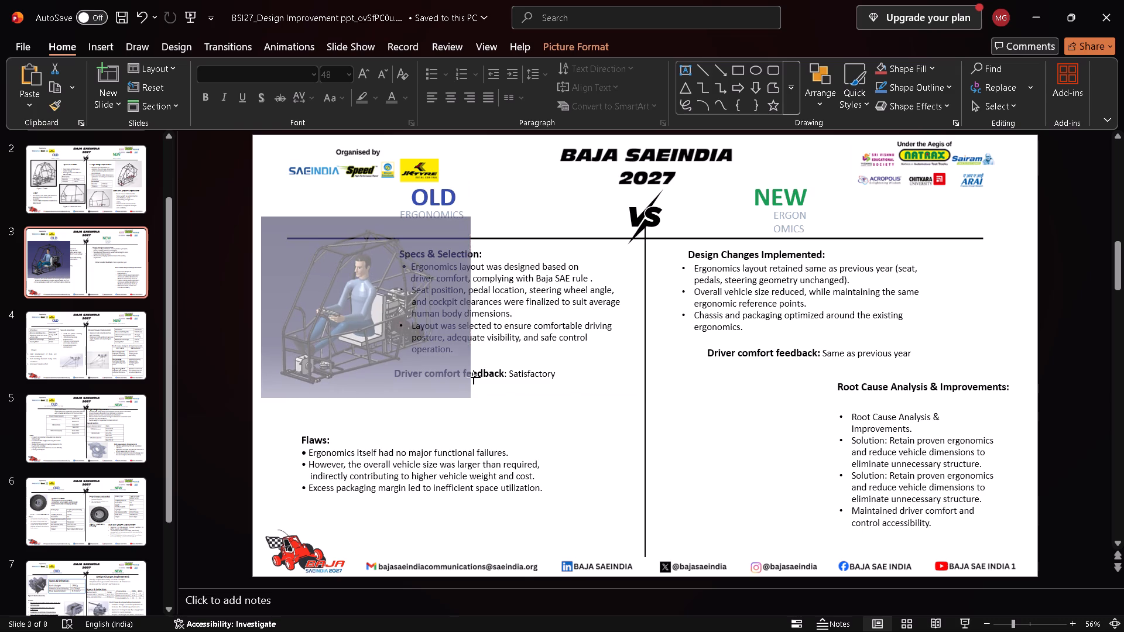
drag(474, 377, 483, 384)
click(608, 425)
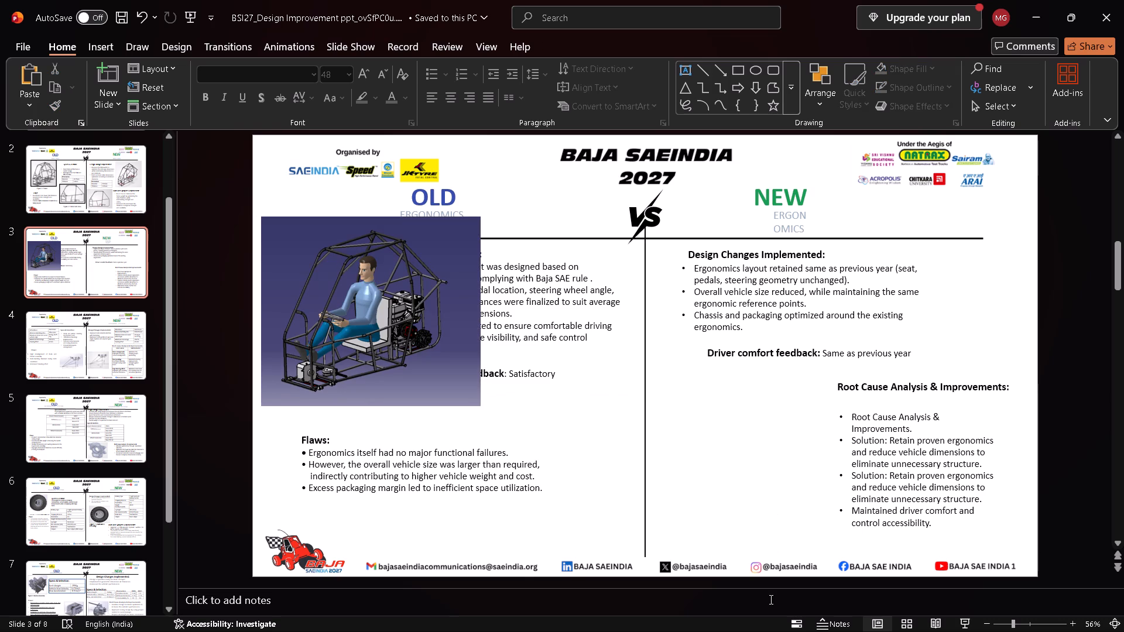
Minimize the presentation and the reference PDF, and search Windows for "te".
click(1026, 2)
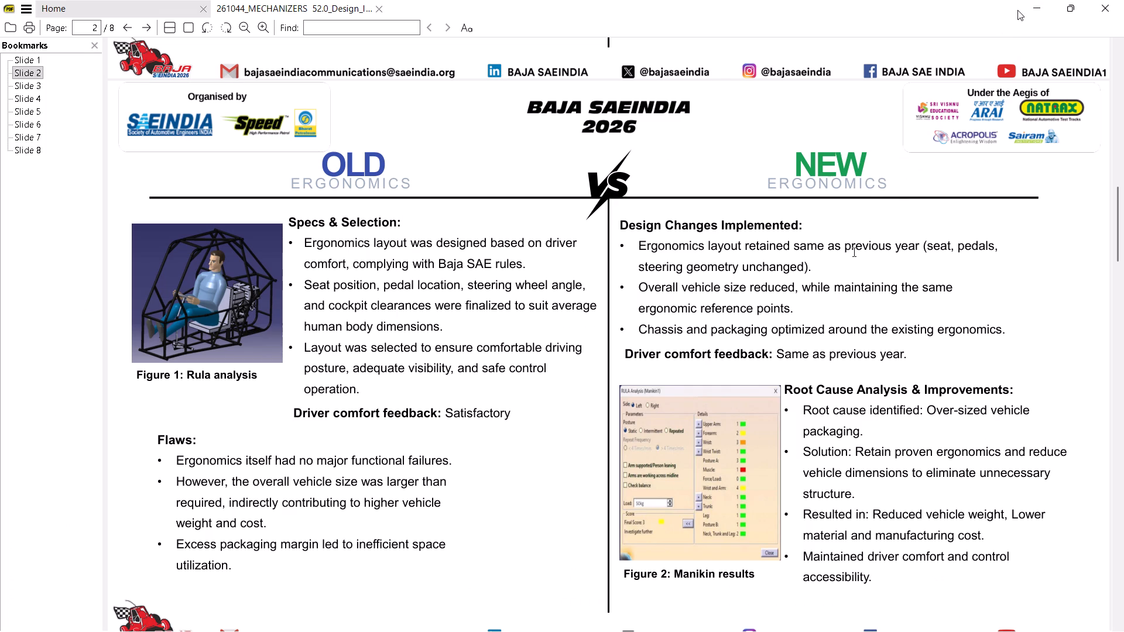
click(1025, 5)
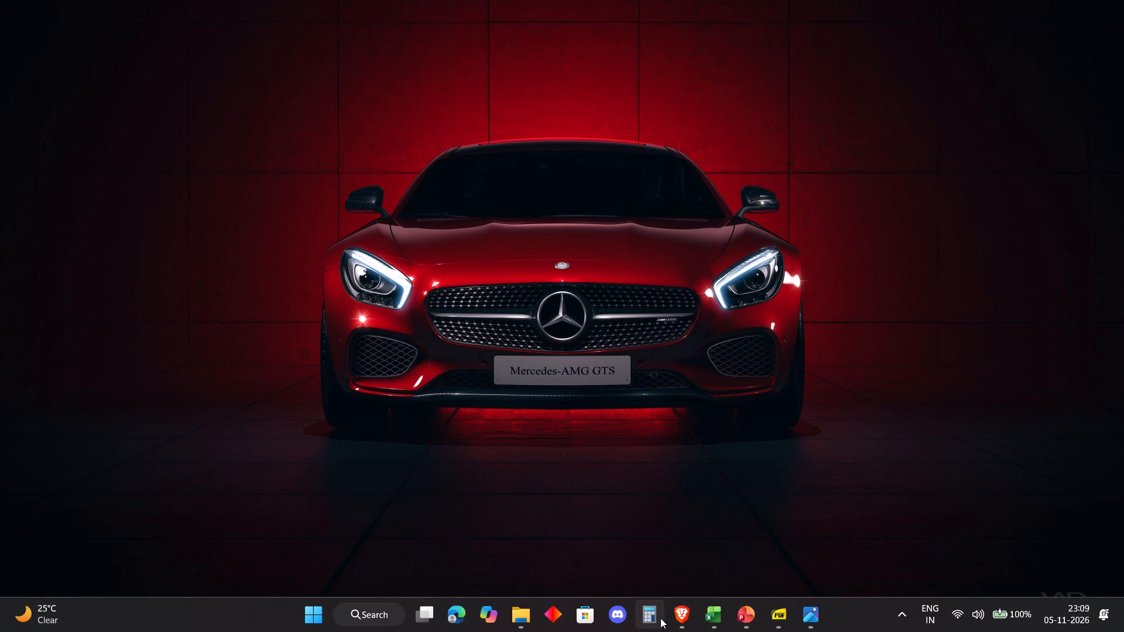
click(317, 617)
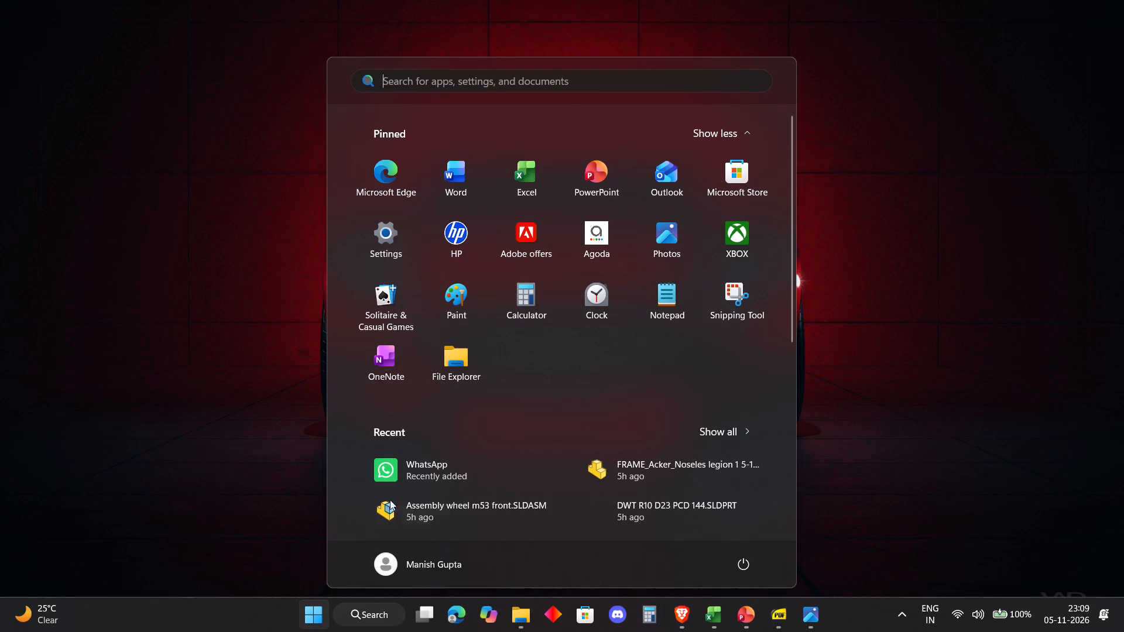
click(483, 83)
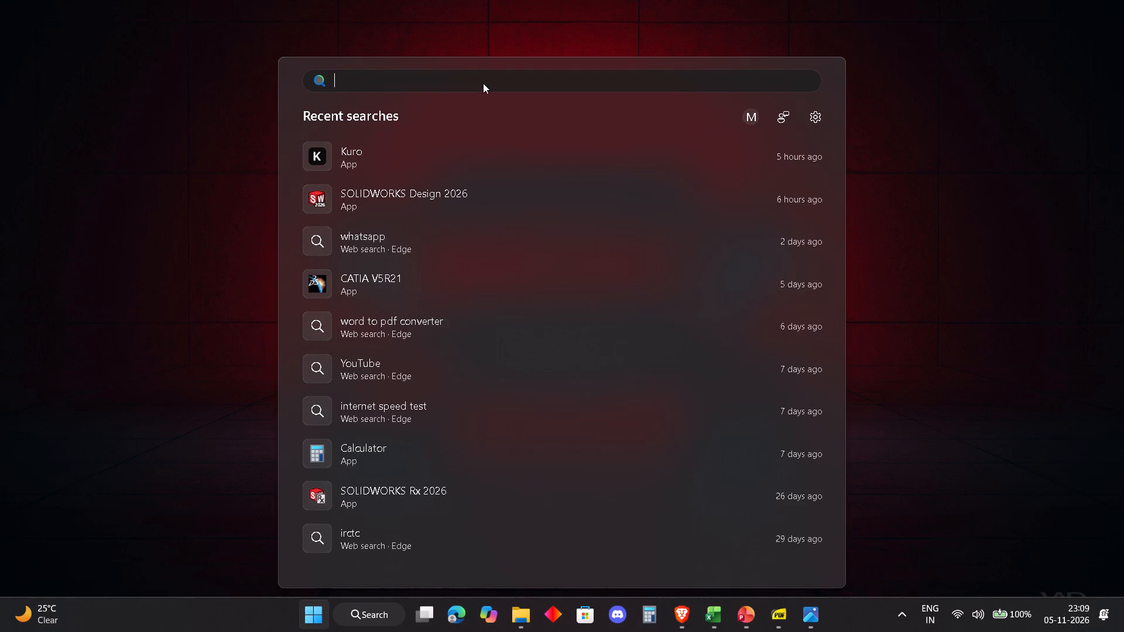
text(te)
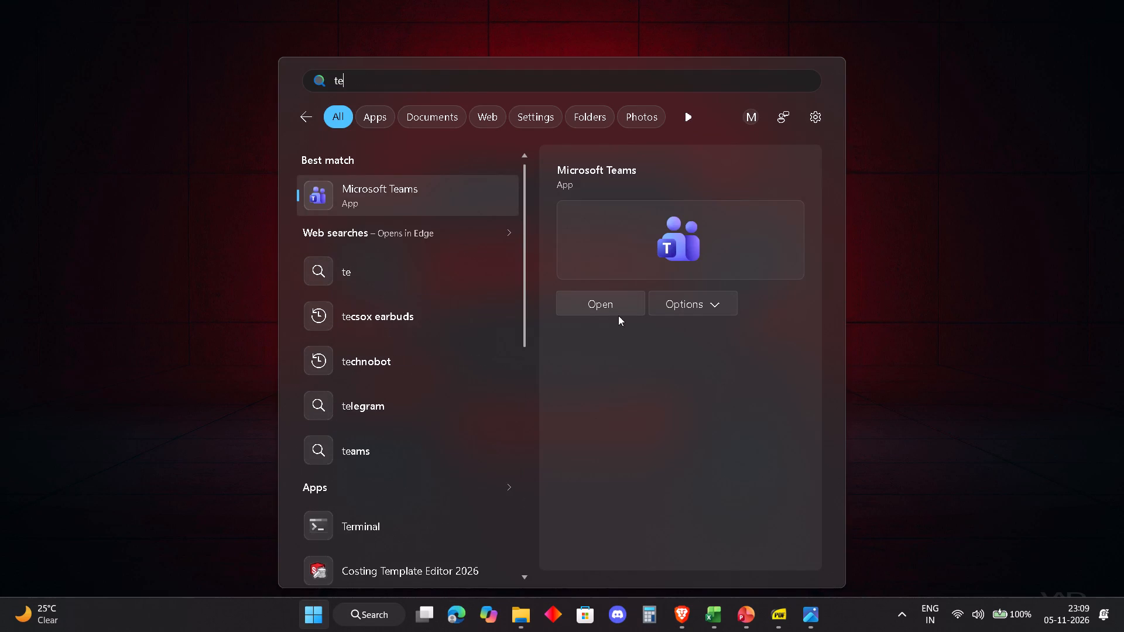
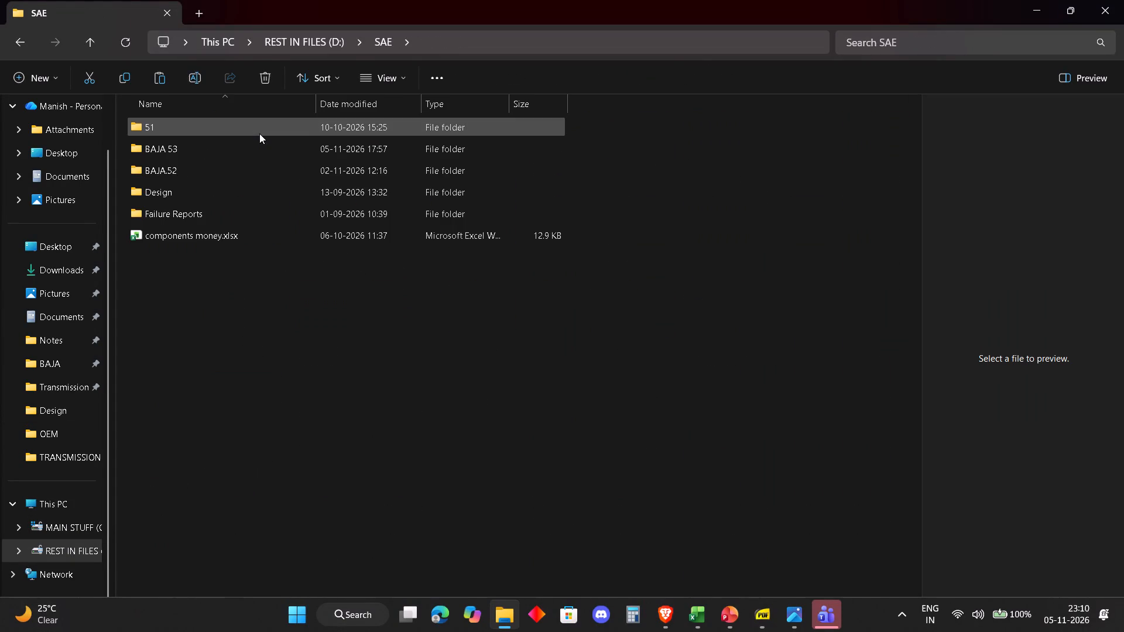
In the BAJA 53 folder, look through the Rule books folder's files and return to BAJA 53.
double_click(262, 145)
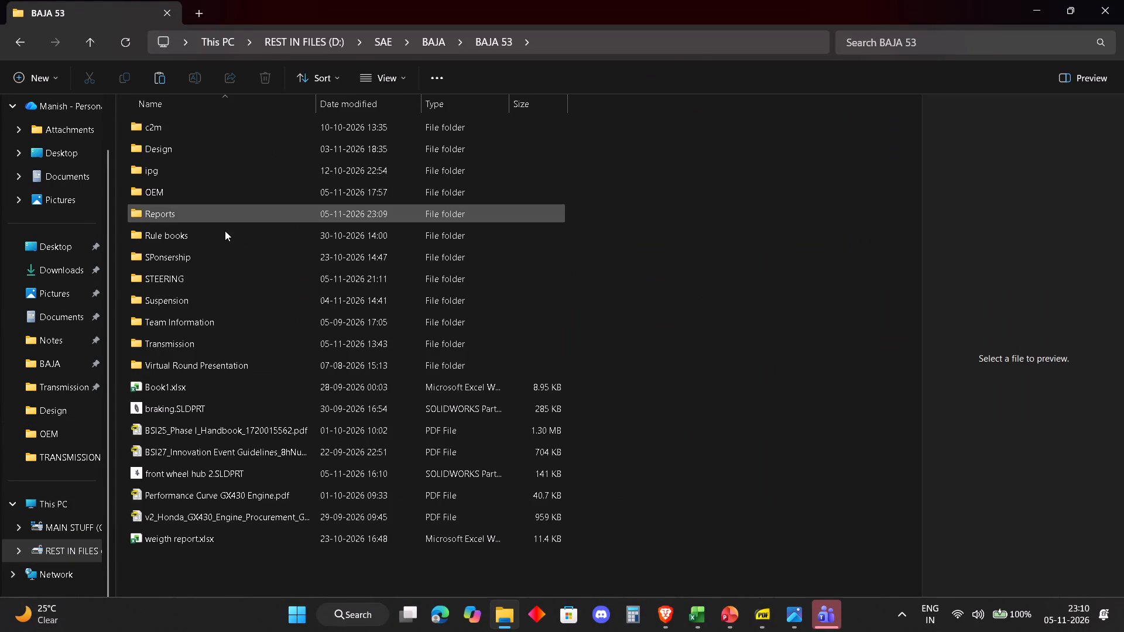
click(221, 209)
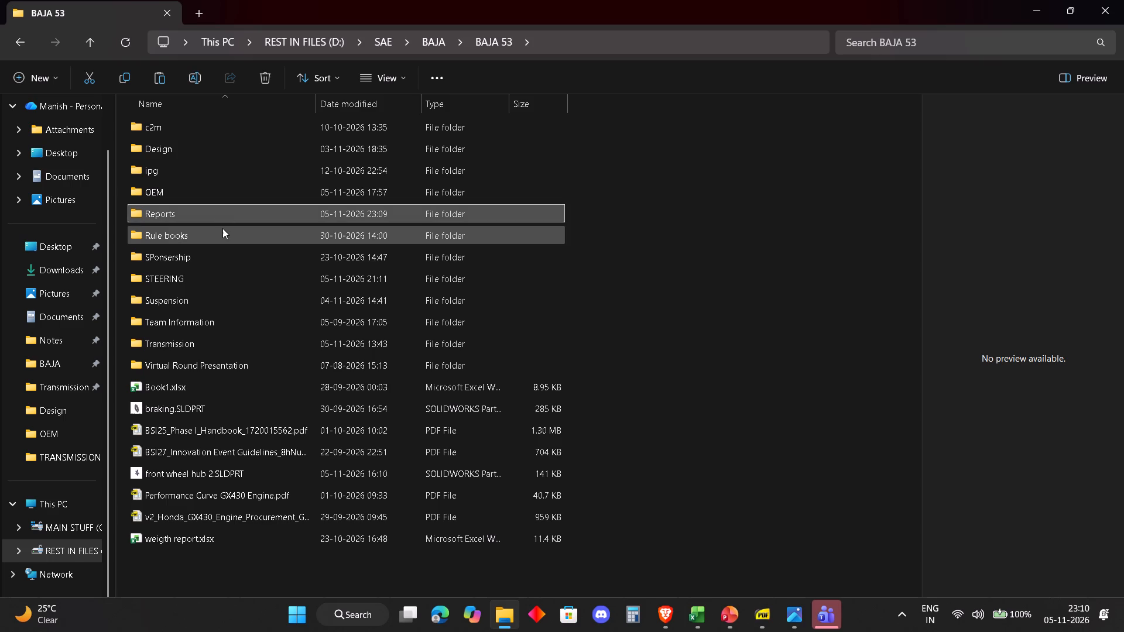
double_click(222, 228)
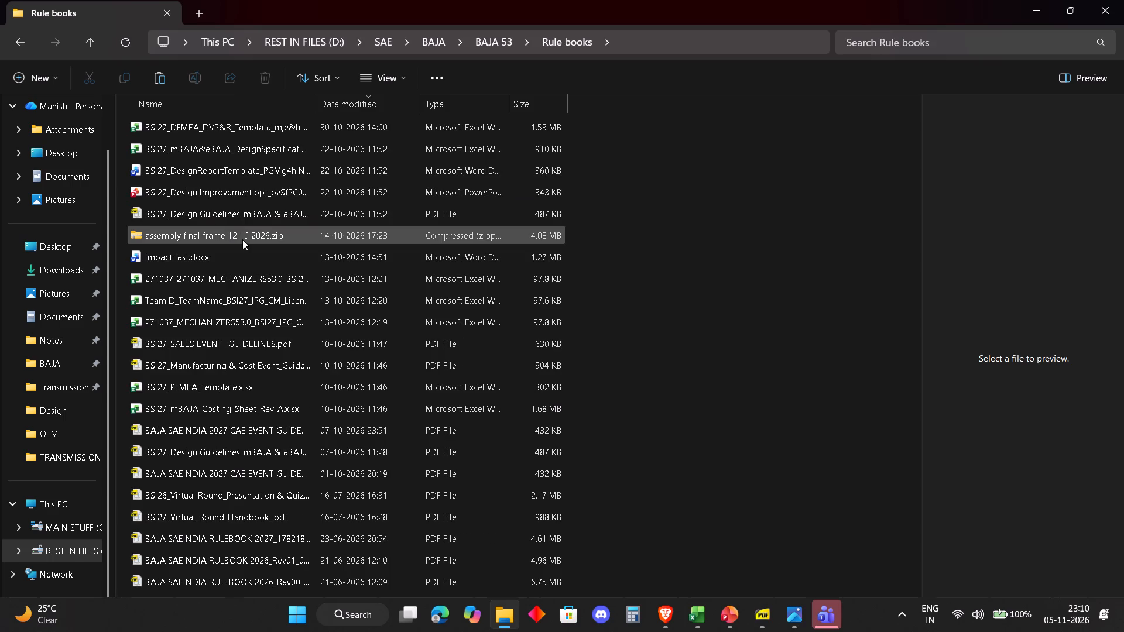
click(482, 46)
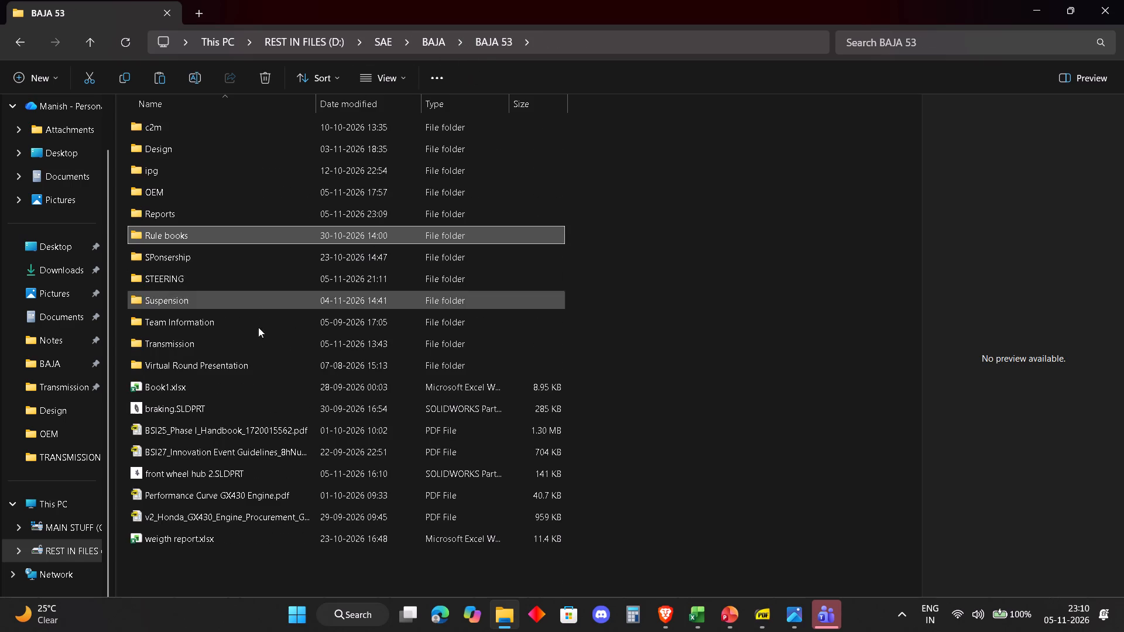
double_click(234, 241)
scroll(400, 397, down, 9)
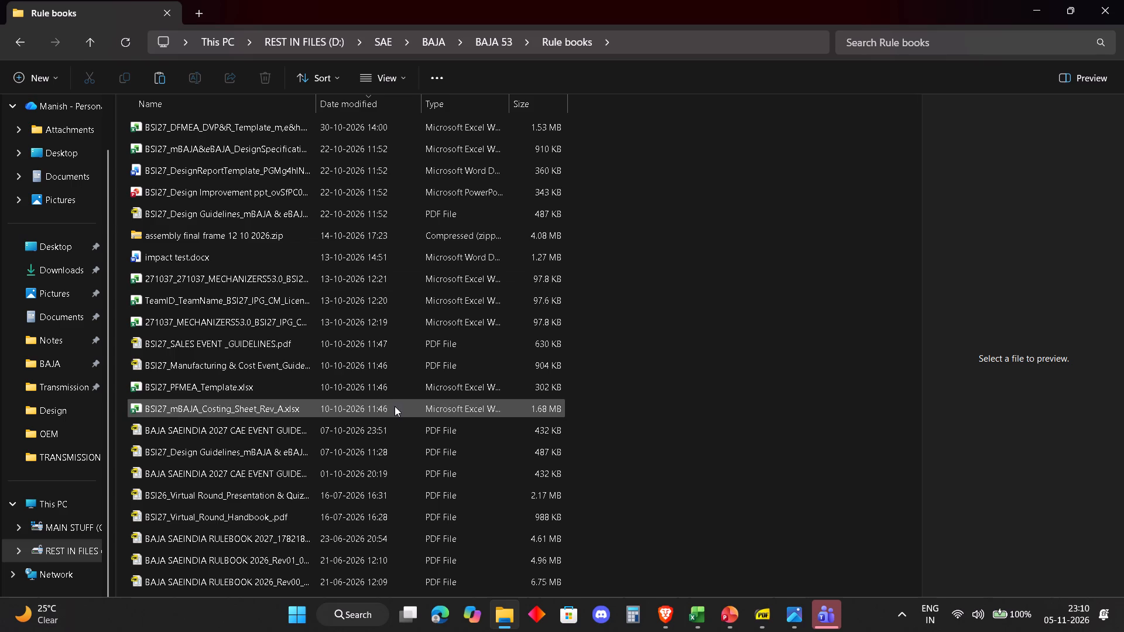
scroll(395, 406, down, 5)
scroll(392, 416, up, 5)
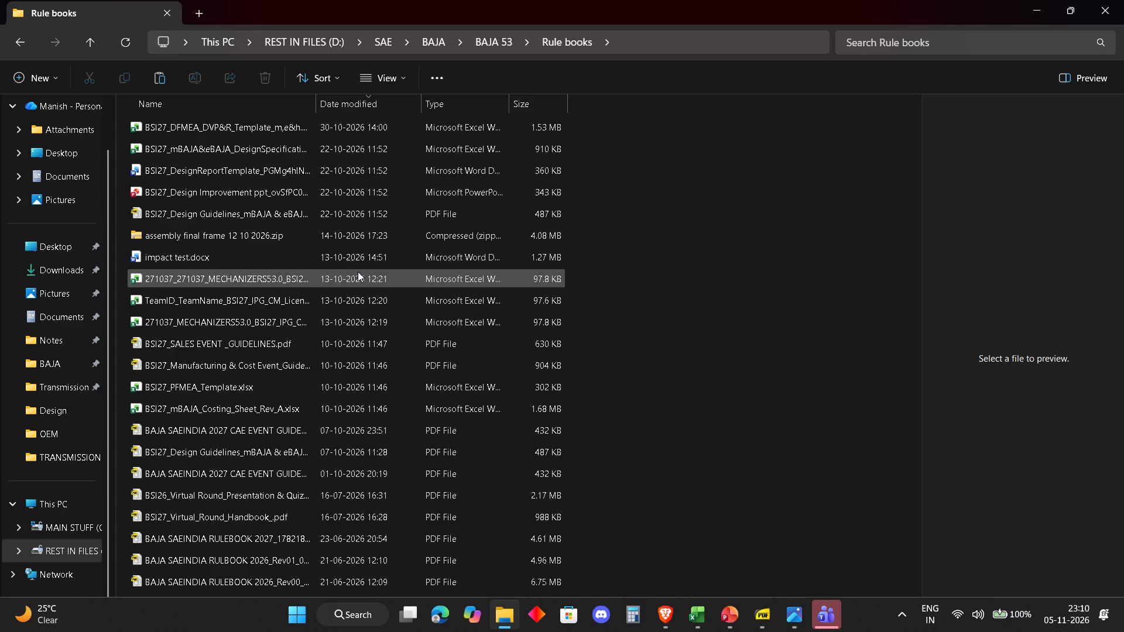
scroll(358, 272, up, 3)
click(482, 46)
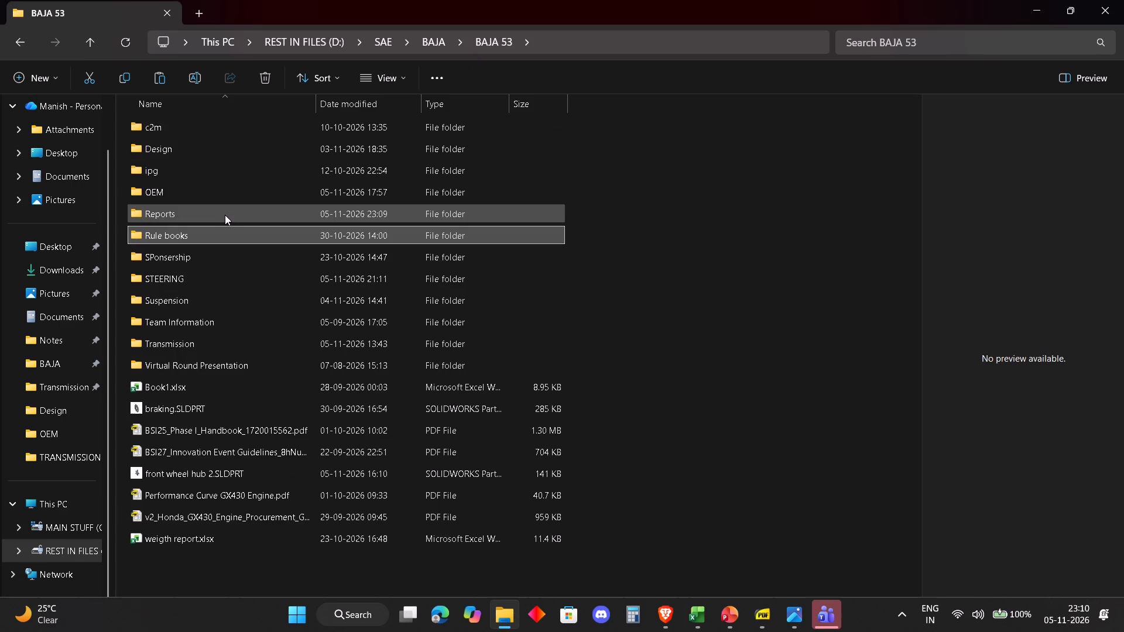
Copy the JPEG named WhatsApp Image 2026-11-05 at 23.06.53 from the Reports folder.
double_click(226, 216)
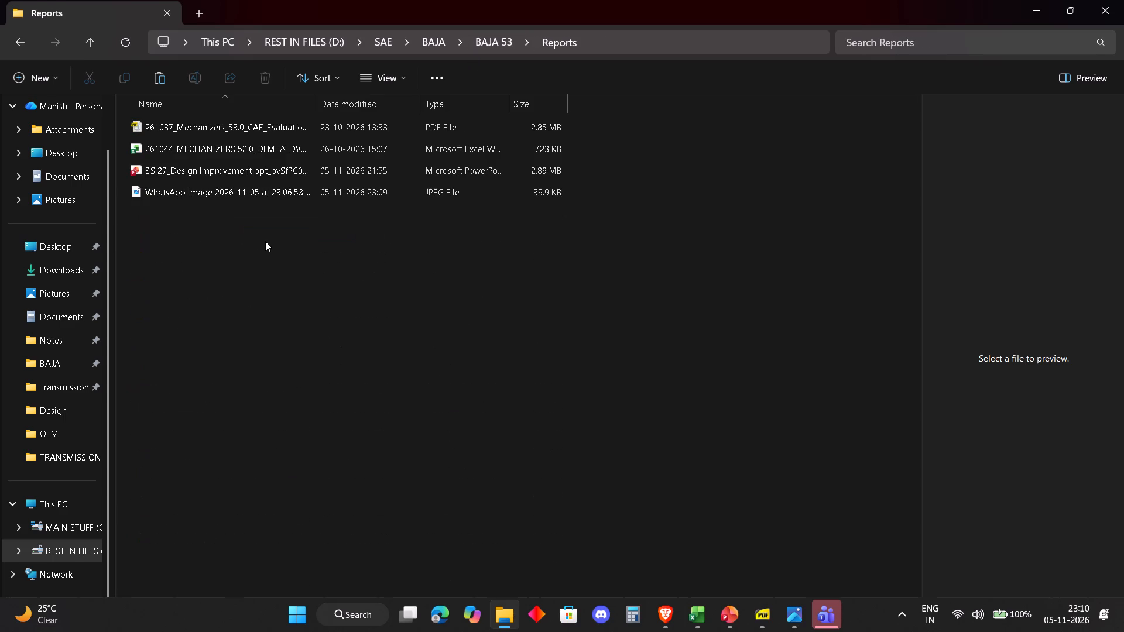
click(224, 189)
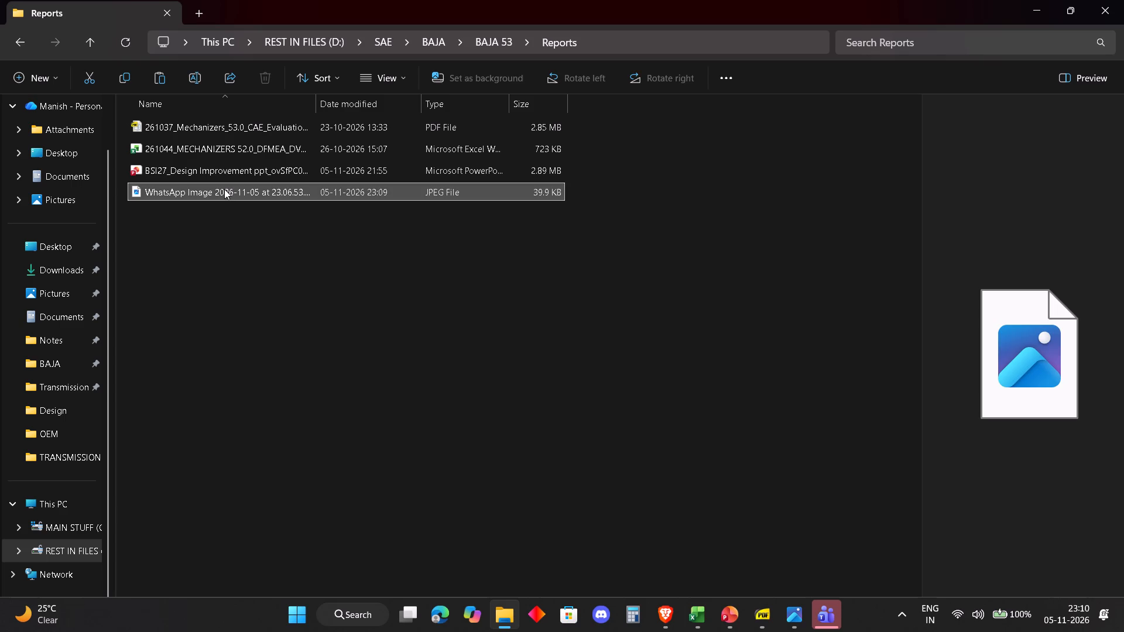
click(120, 87)
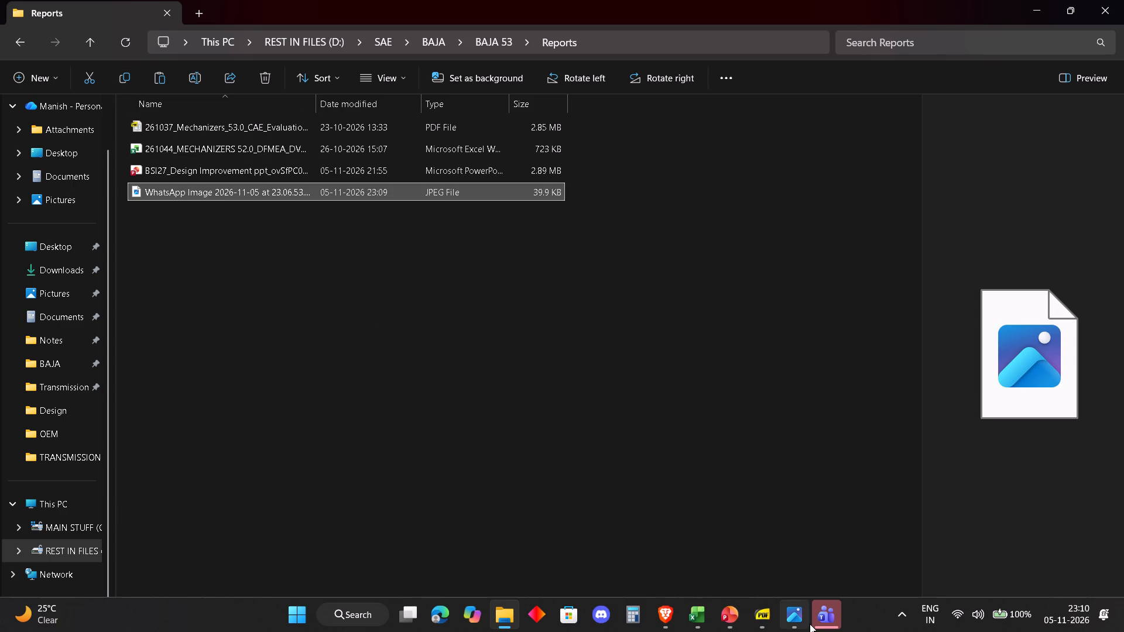
Switch to PowerPoint, paste the copied RULA Analysis picture onto slide 3, and move it below the driver comfort feedback in the NEW half.
click(734, 623)
click(731, 607)
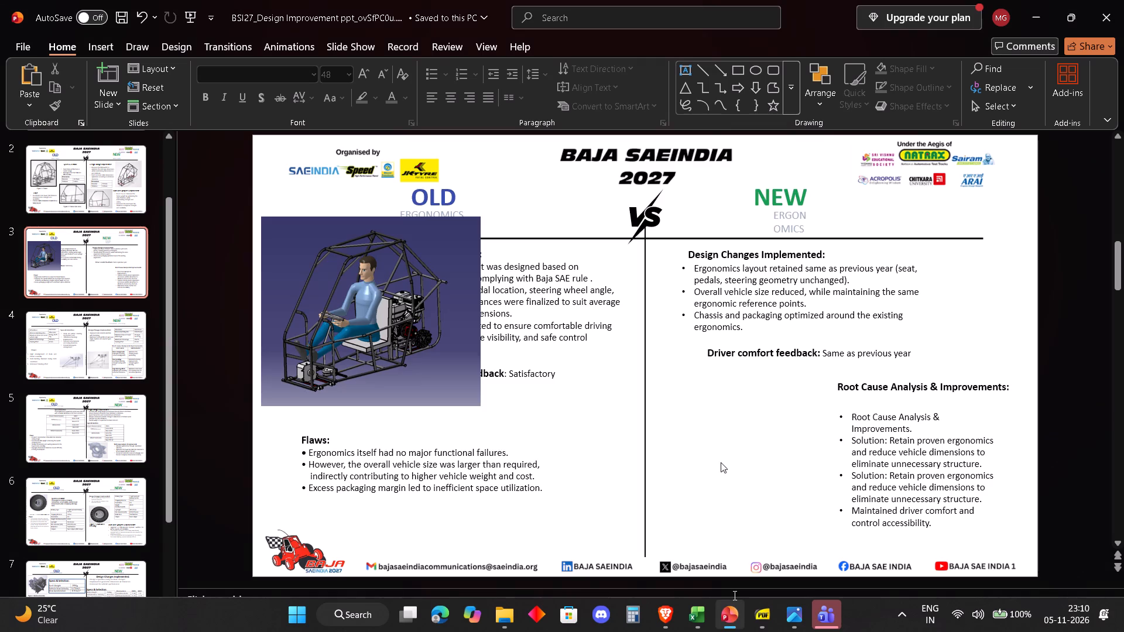
right_click(720, 451)
click(753, 178)
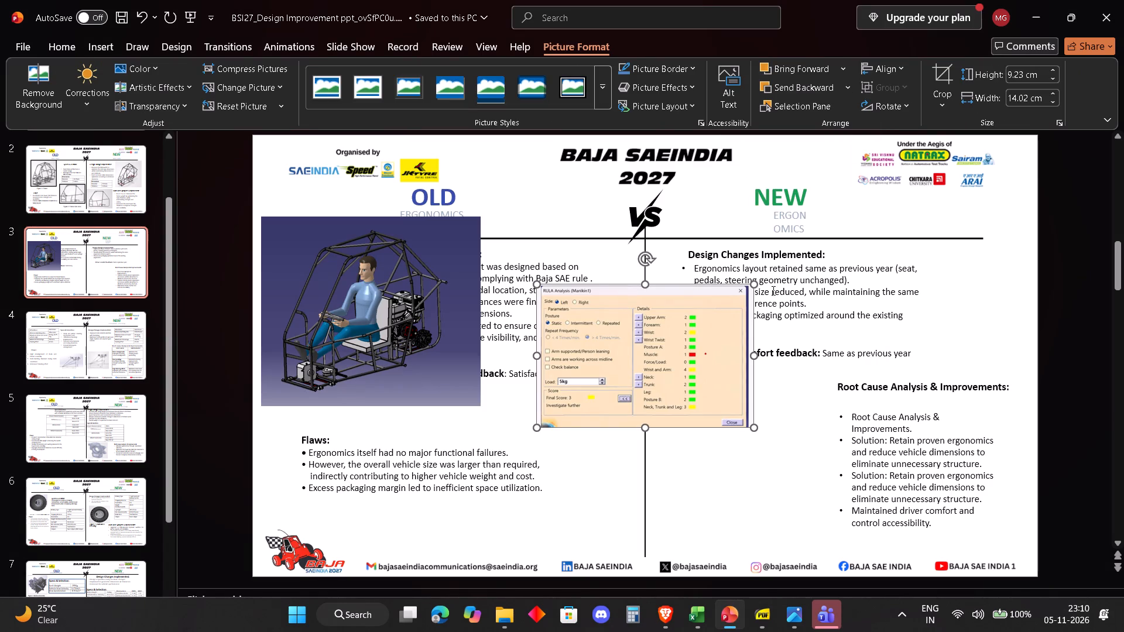
drag(675, 351, 763, 443)
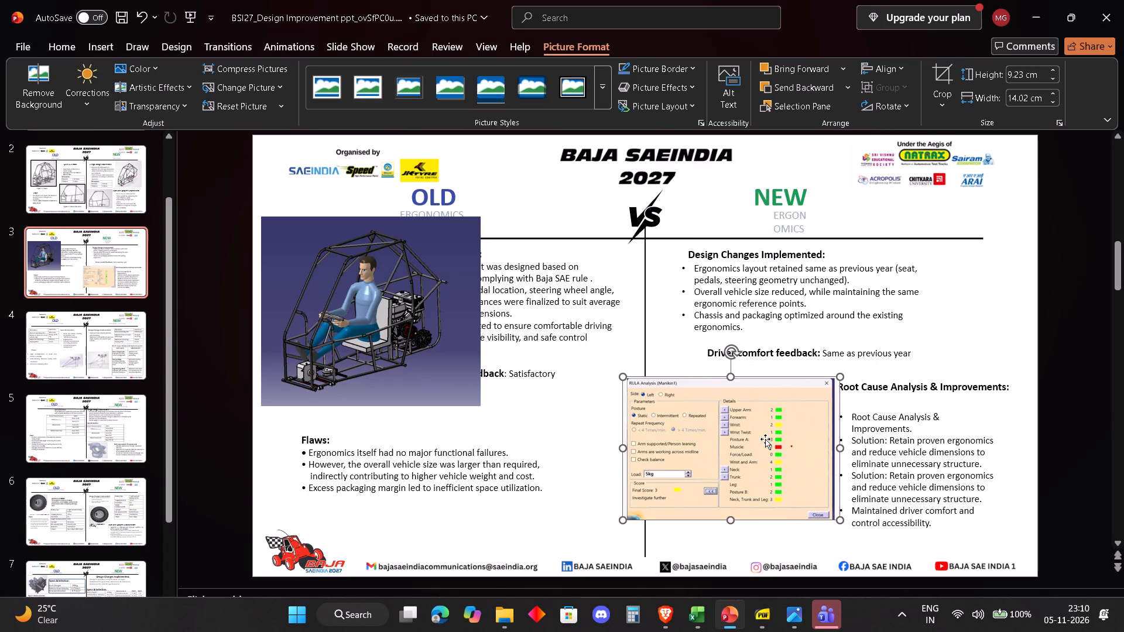